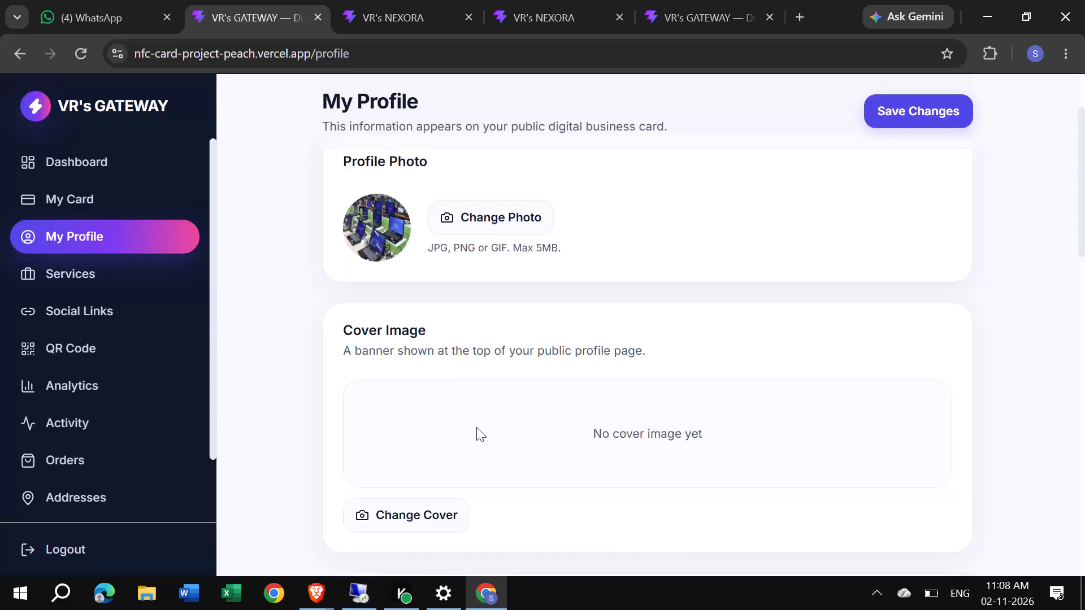
# Review the My Profile form, from the cover image section through the basic details, website and address fields.
pyautogui.click(434, 472)
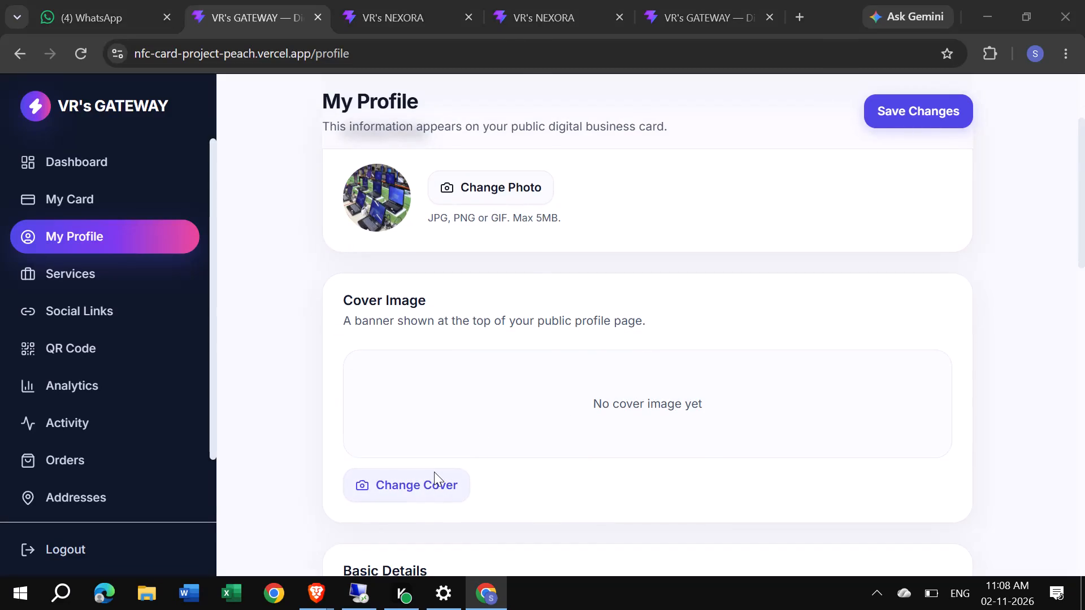
pyautogui.click(517, 513)
pyautogui.scroll(-1, 517, 513)
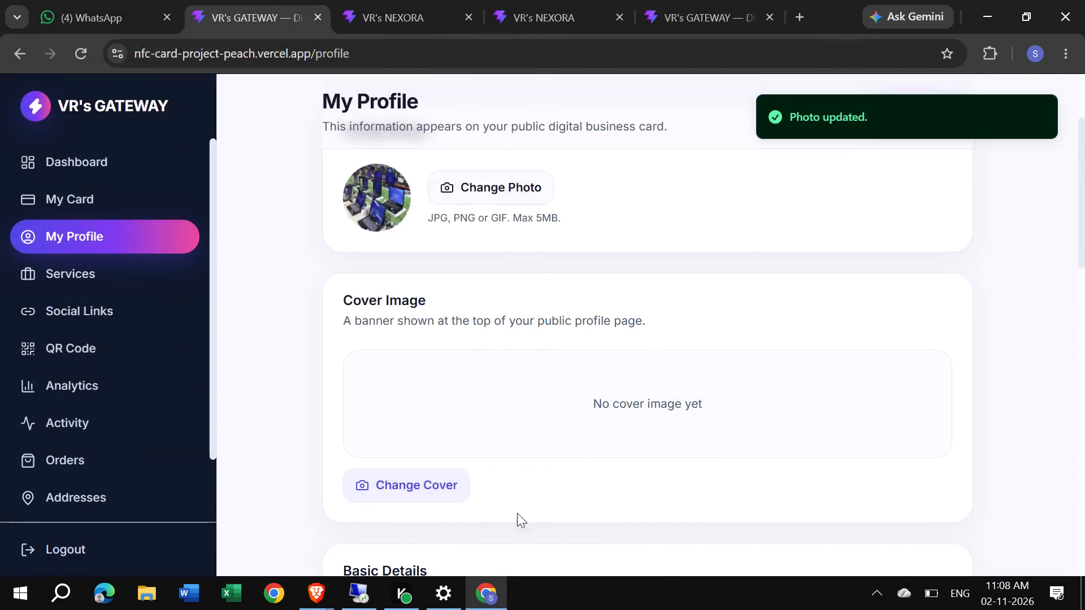
pyautogui.scroll(-3, 517, 513)
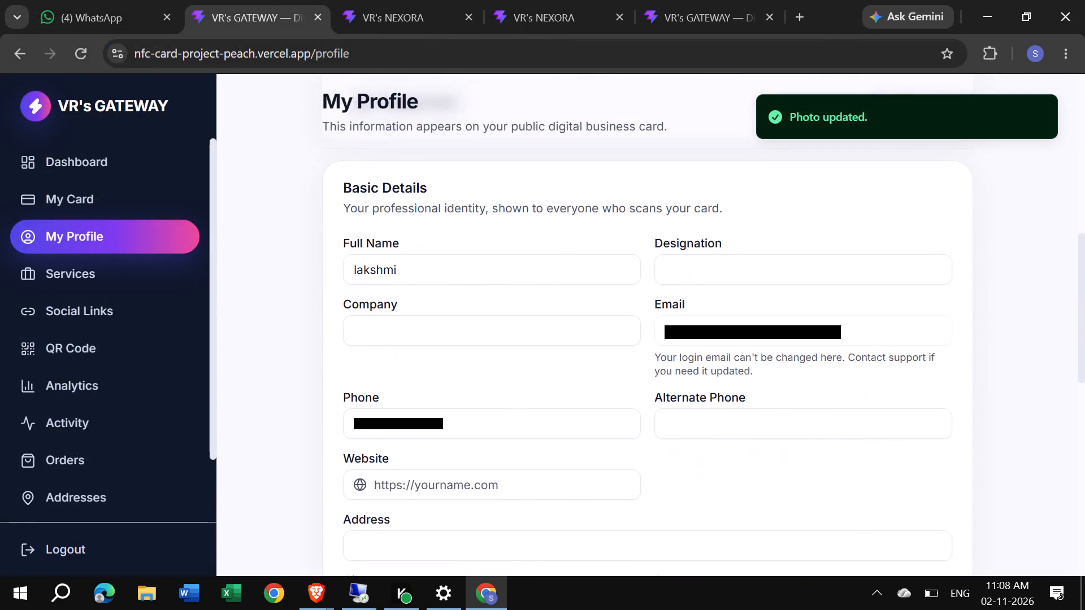
pyautogui.click(695, 257)
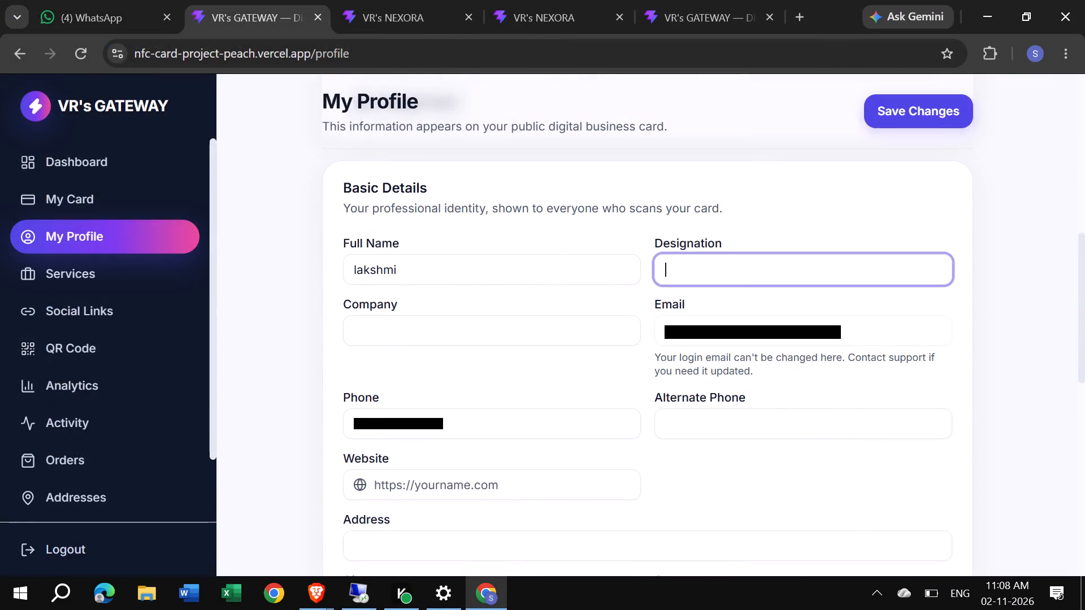
pyautogui.scroll(-2, 582, 322)
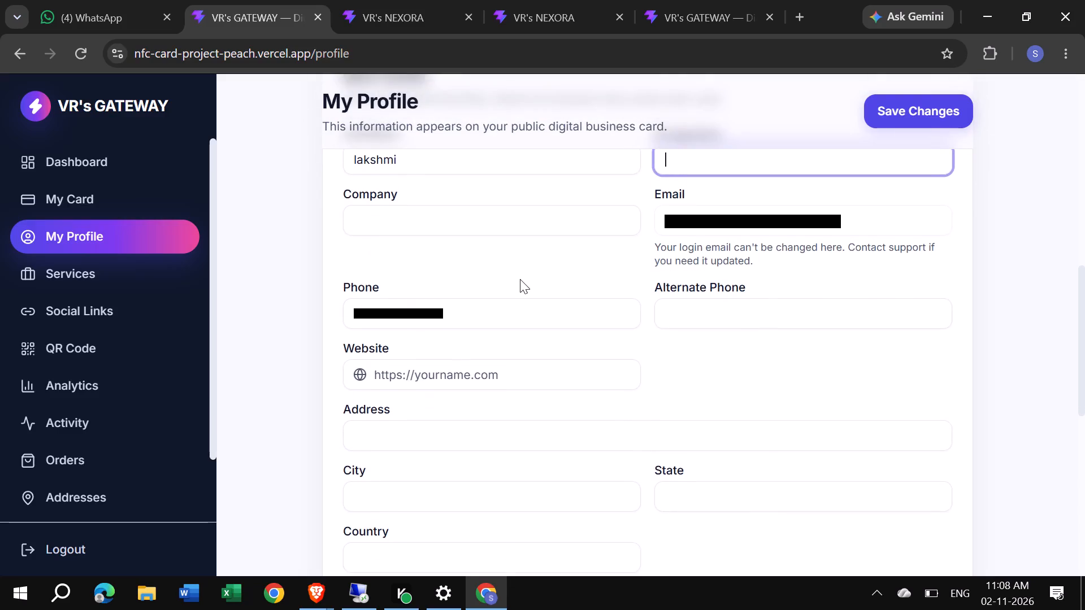
pyautogui.scroll(-1, 520, 279)
pyautogui.click(520, 279)
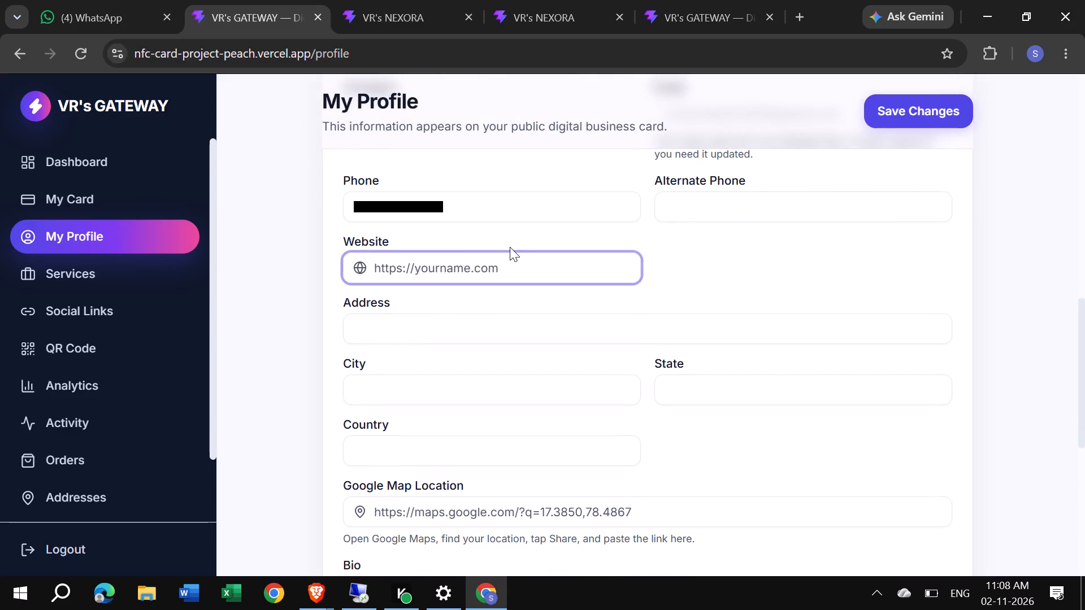
# View the Services page and the platform list on the Social Links page.
pyautogui.click(103, 282)
pyautogui.click(111, 313)
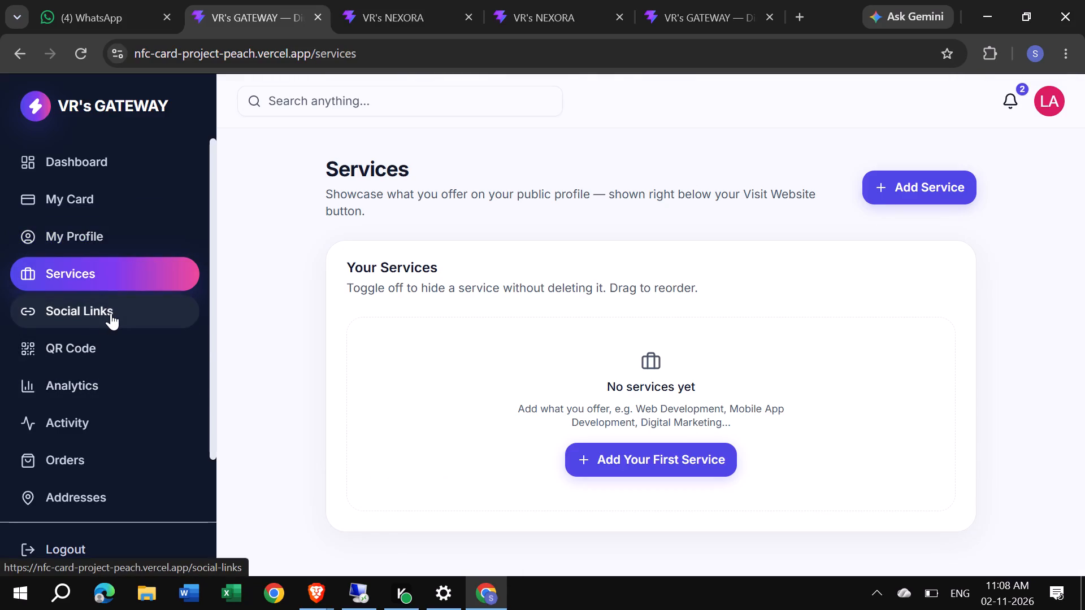
pyautogui.scroll(-1, 361, 386)
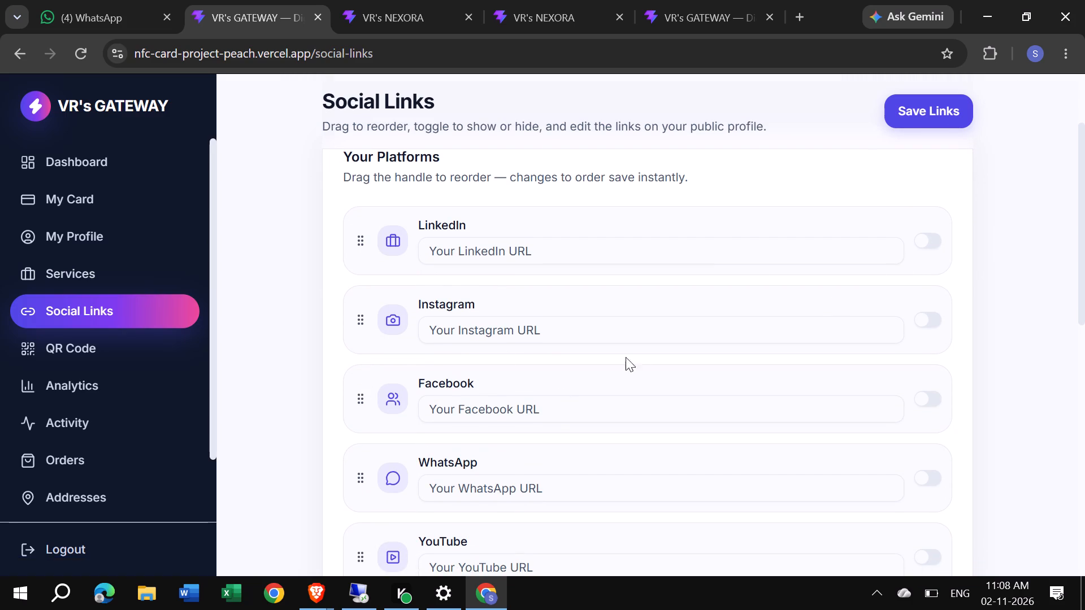
# Open the QR Code page at its profile templates.
pyautogui.click(151, 361)
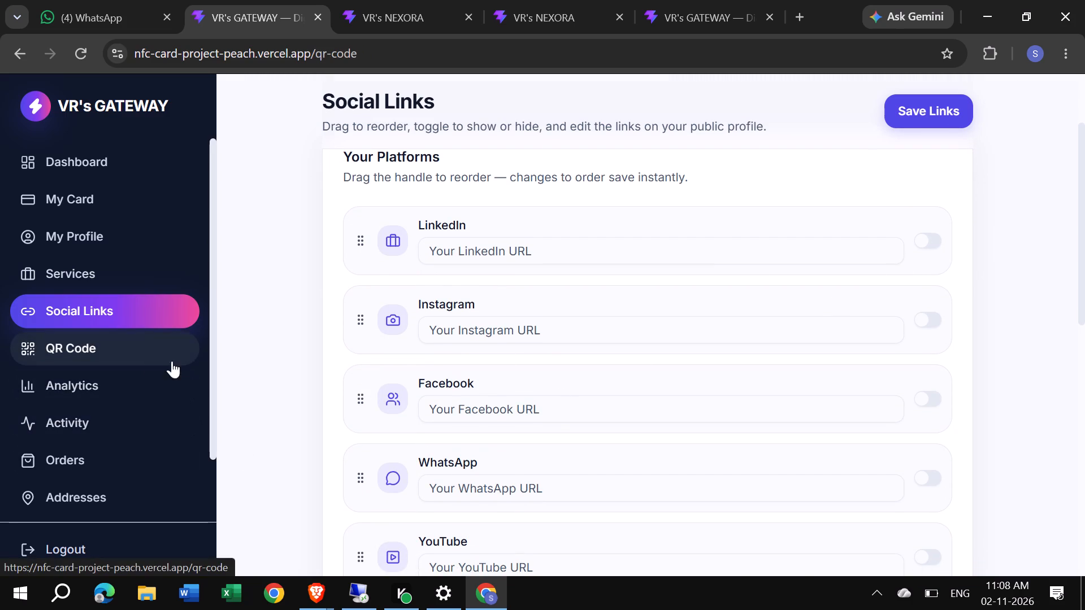
pyautogui.scroll(-2, 644, 464)
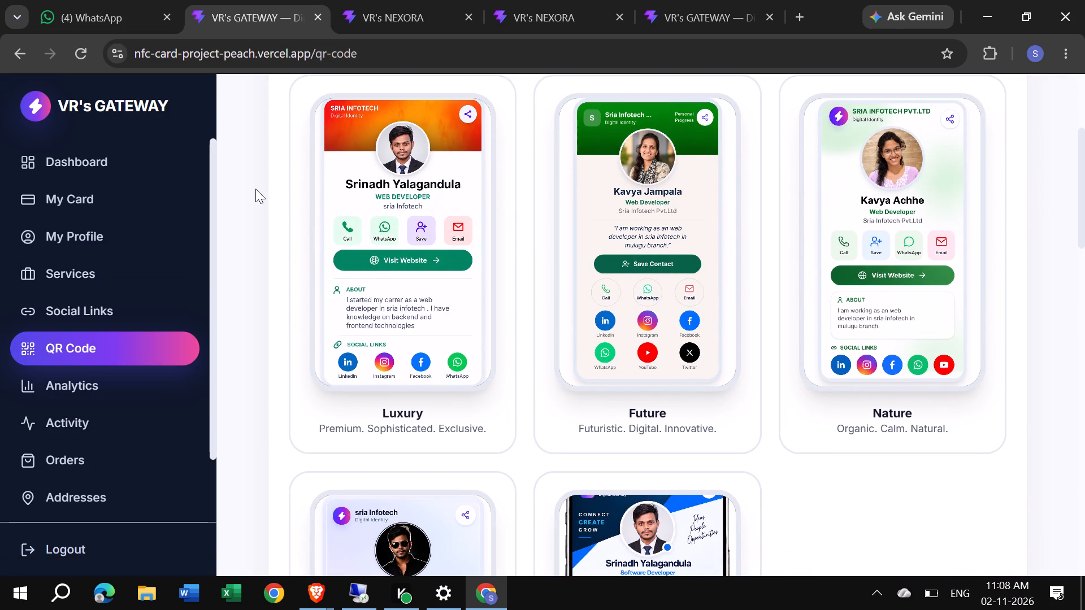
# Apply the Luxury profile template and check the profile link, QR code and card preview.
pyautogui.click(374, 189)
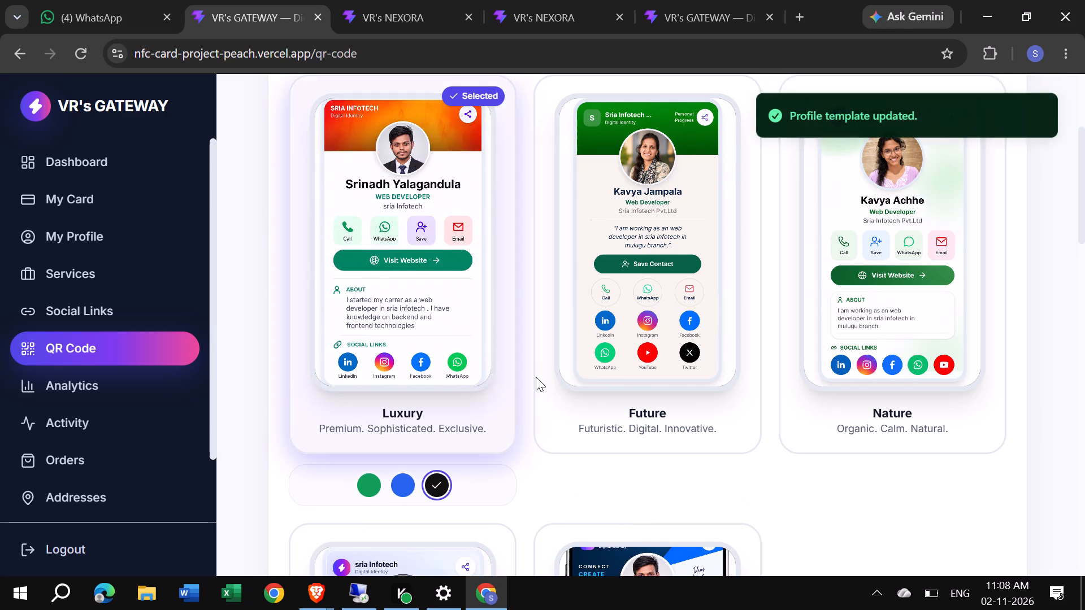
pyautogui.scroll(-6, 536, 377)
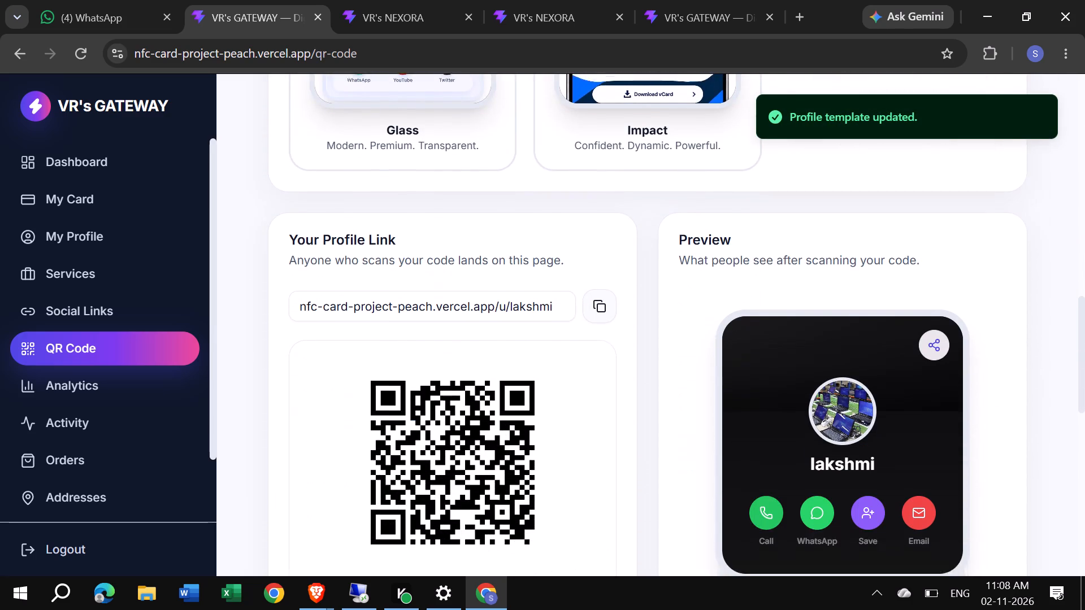
# Switch the digital business profile to the Nature template.
pyautogui.scroll(5, 860, 413)
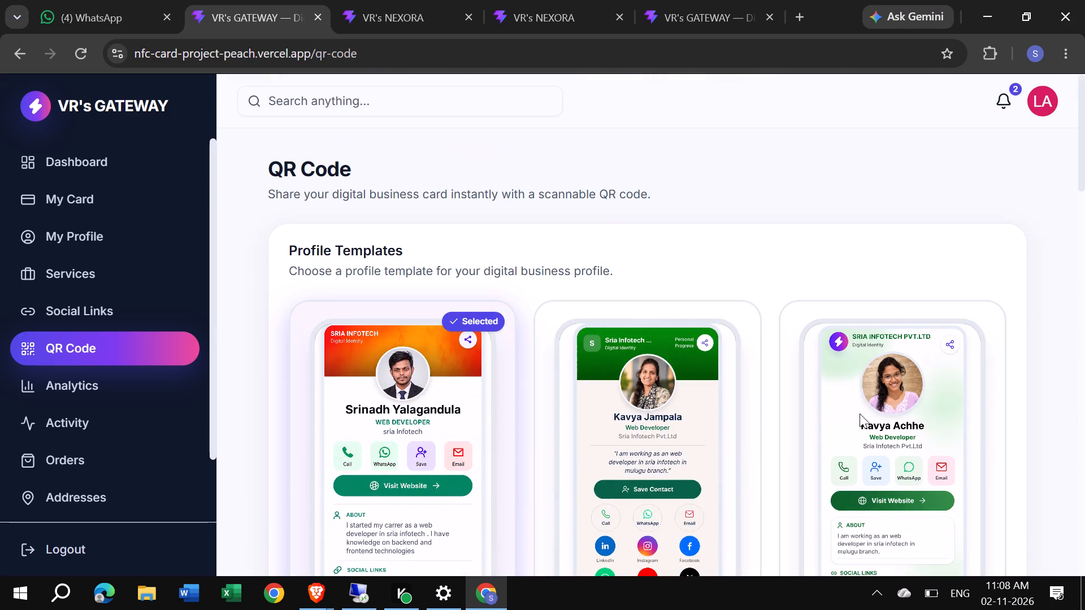
pyautogui.scroll(1, 860, 413)
pyautogui.click(928, 400)
pyautogui.scroll(-1, 928, 400)
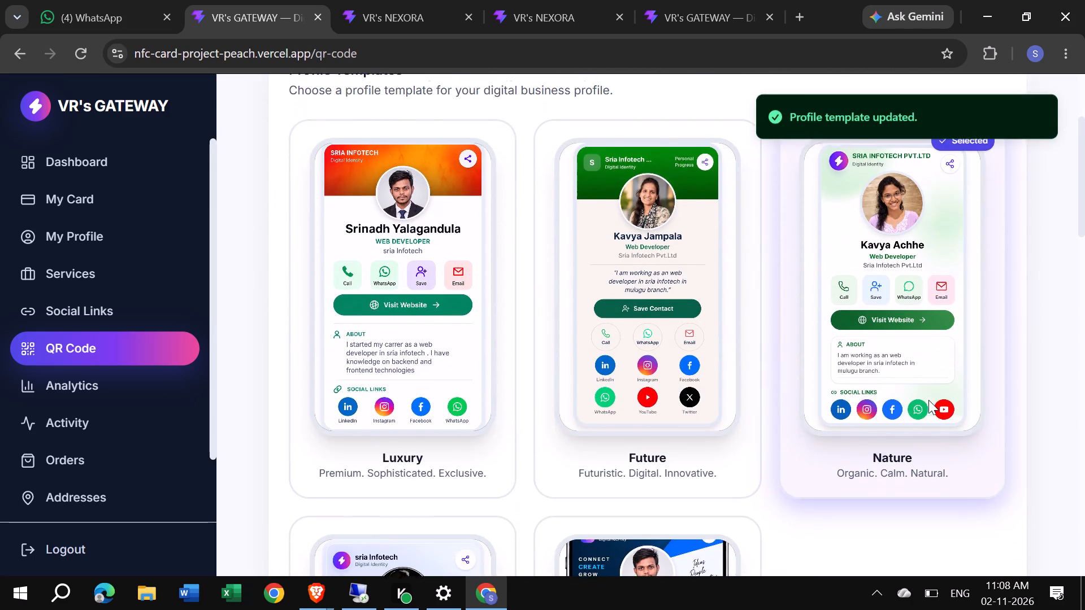
# Open the My Profile page of the digital business card account.
pyautogui.scroll(-5, 928, 400)
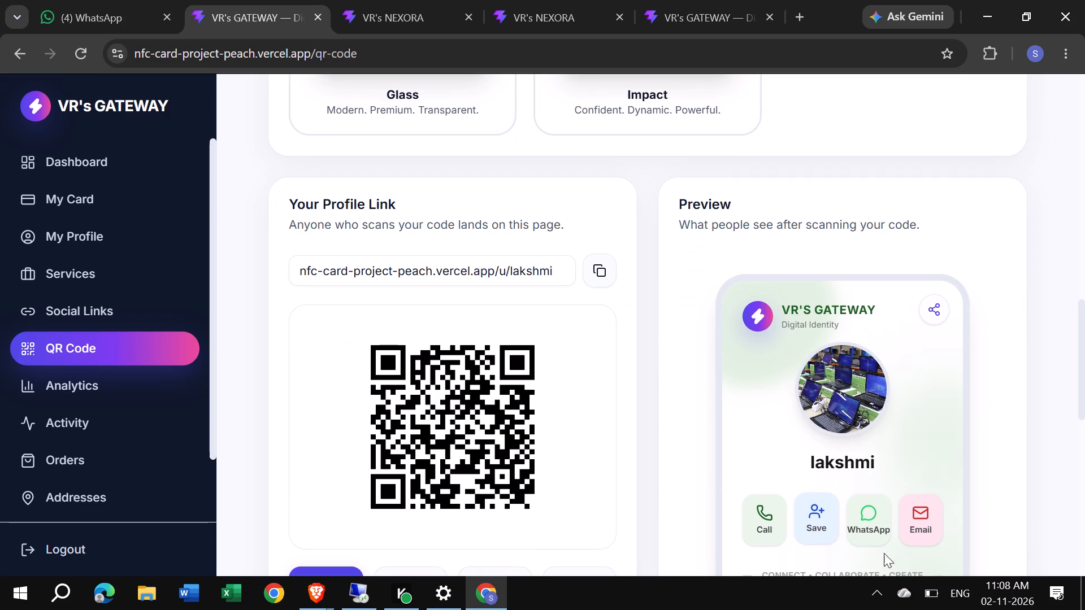
pyautogui.click(73, 276)
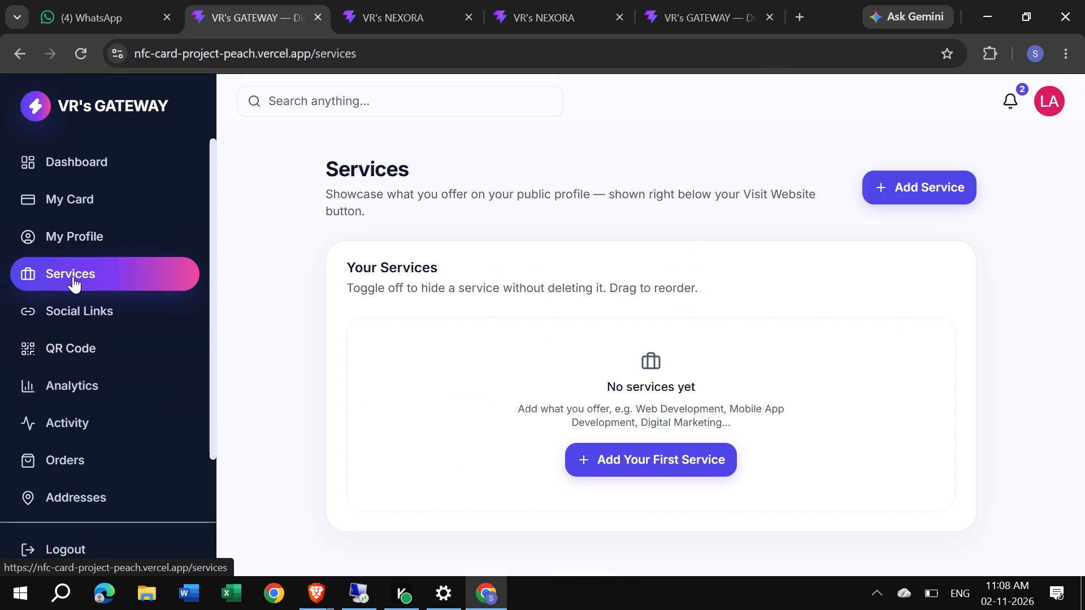
pyautogui.scroll(5, 470, 373)
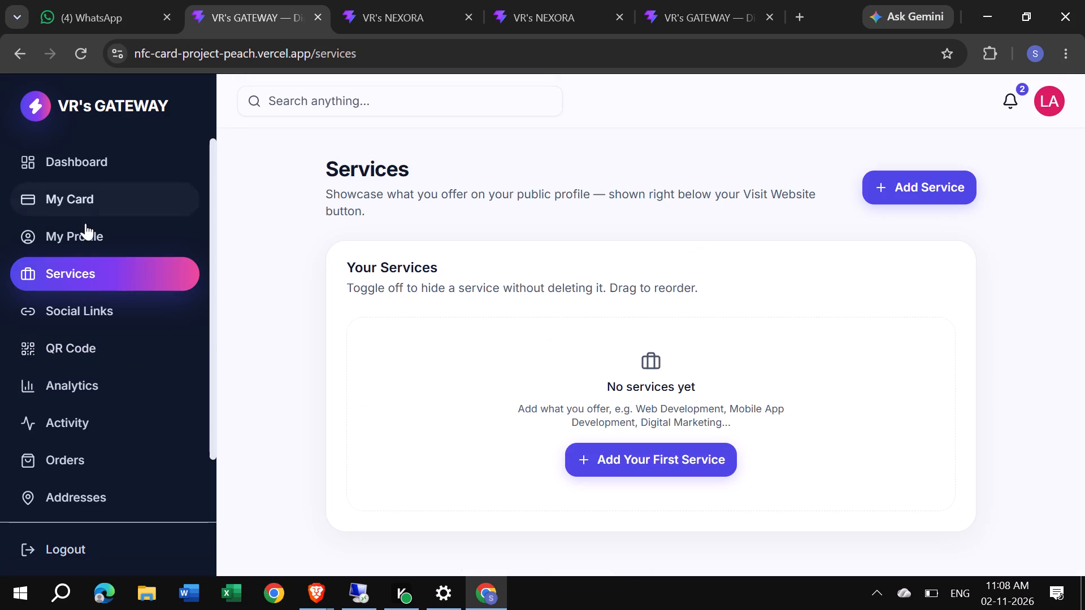
pyautogui.click(80, 238)
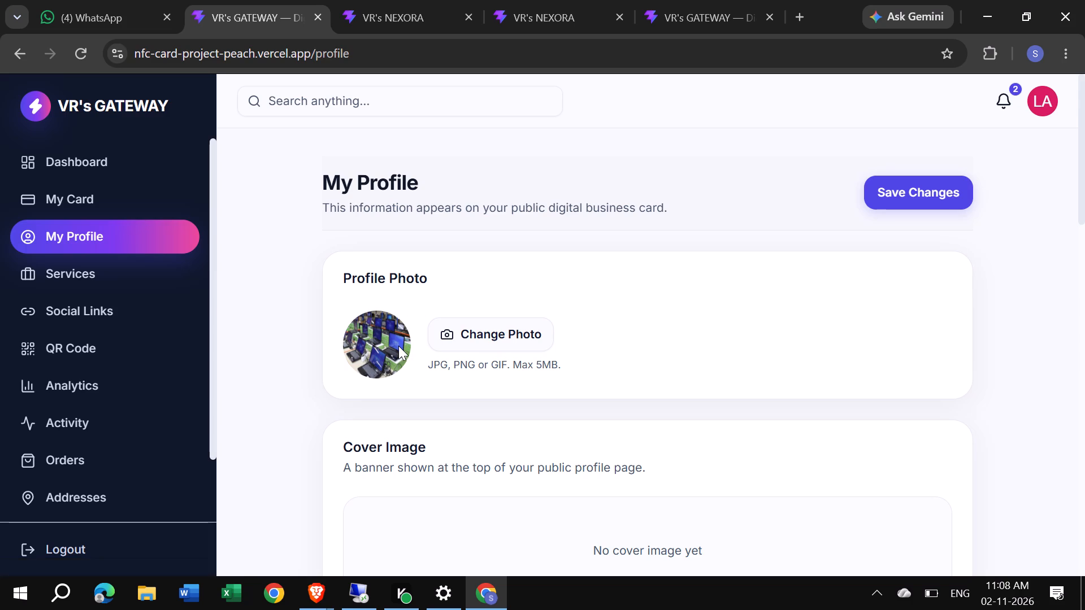
# Start changing the profile photo and look through the Downloads folder for a replacement image.
pyautogui.click(398, 346)
pyautogui.click(488, 335)
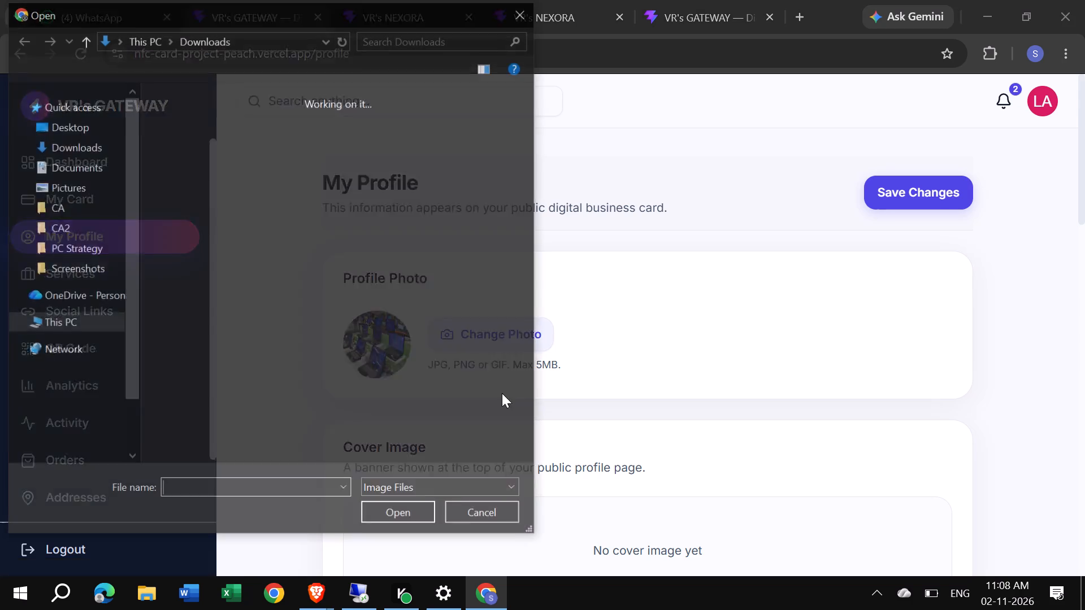
pyautogui.scroll(2, 349, 235)
pyautogui.scroll(-10, 349, 235)
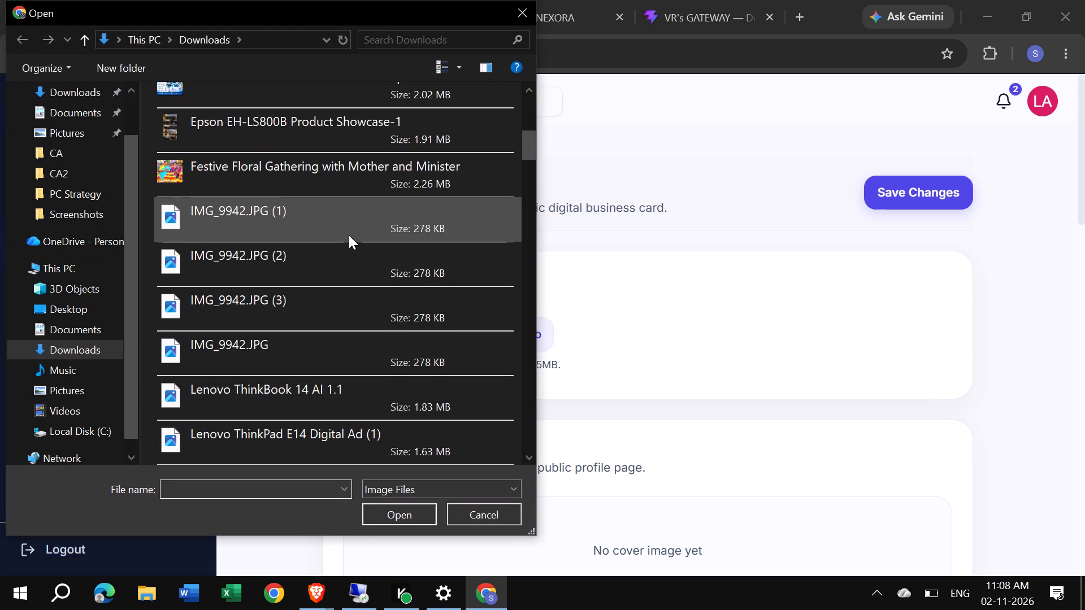
pyautogui.scroll(-20, 349, 235)
pyautogui.scroll(-5, 349, 235)
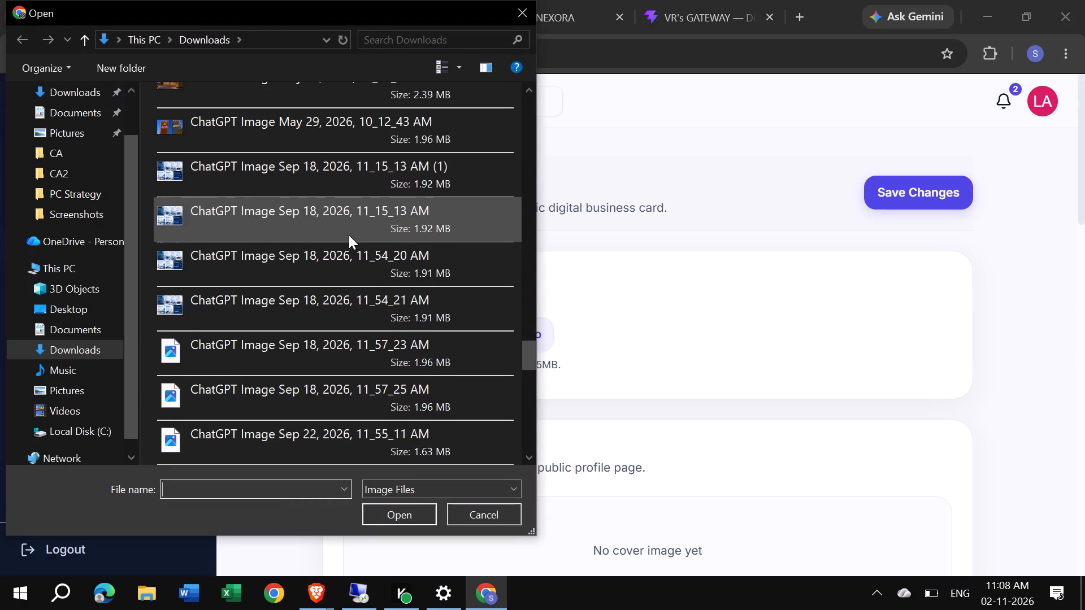
pyautogui.scroll(-11, 349, 235)
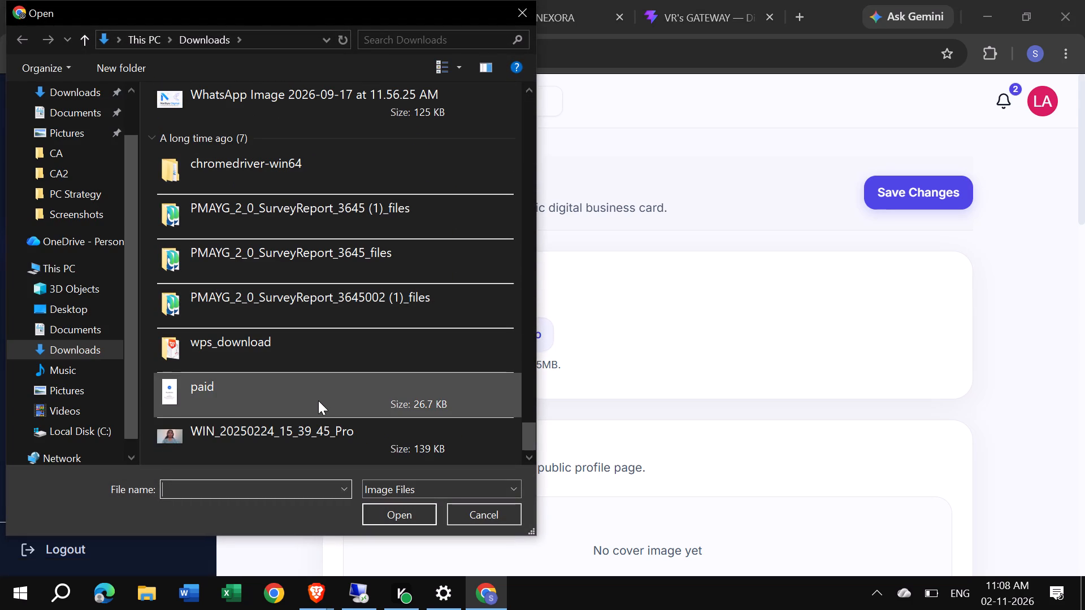
pyautogui.scroll(-6, 318, 400)
pyautogui.scroll(16, 318, 400)
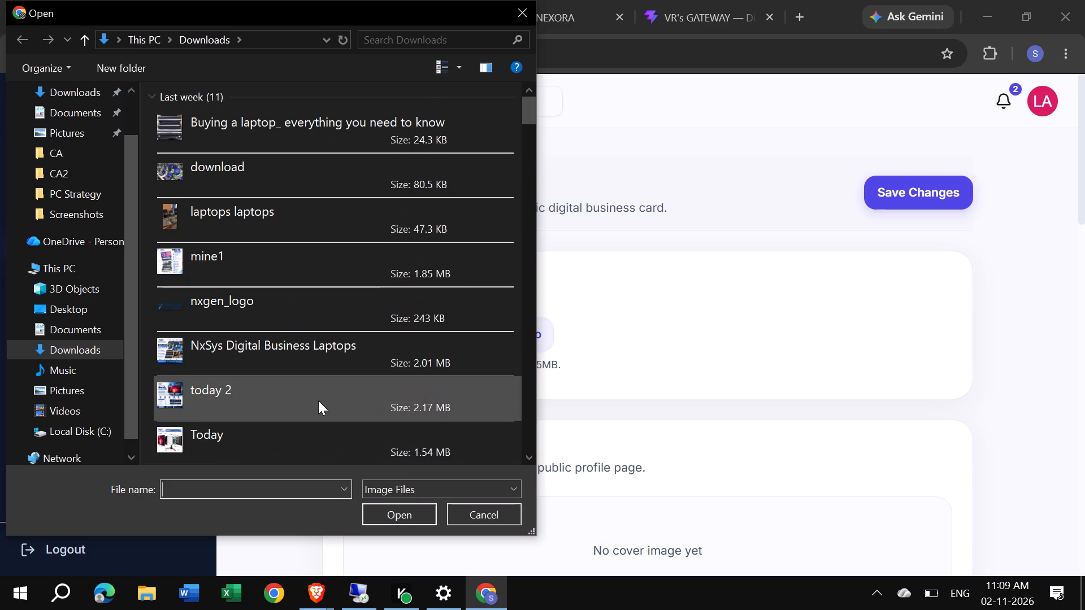
pyautogui.scroll(-3, 318, 400)
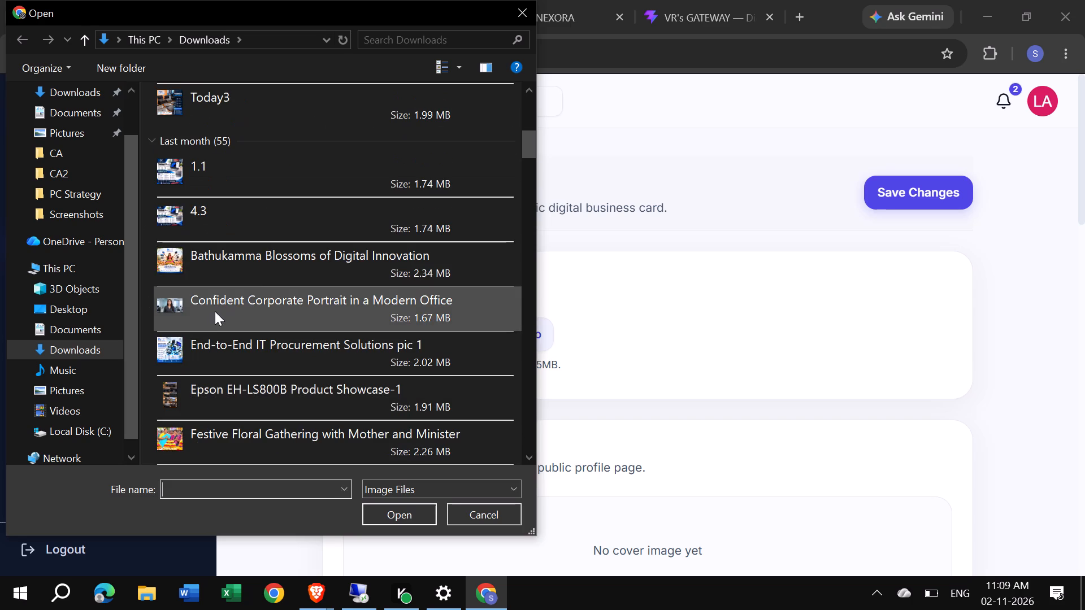
pyautogui.scroll(-4, 279, 316)
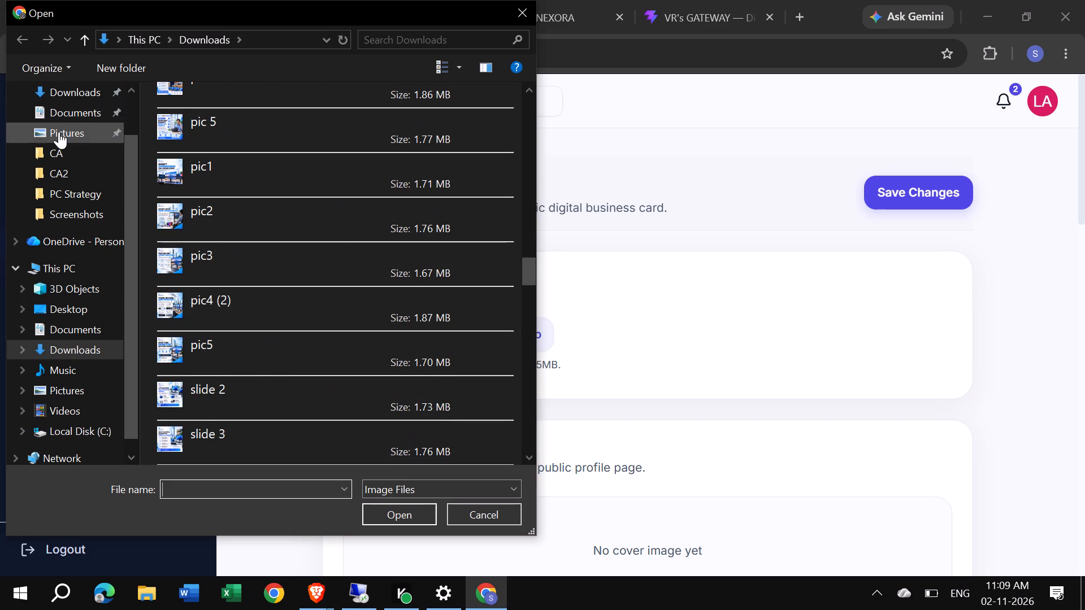
# Look through the Desktop, Downloads and Pictures folders for a suitable profile photo.
pyautogui.scroll(6, 59, 132)
pyautogui.click(68, 123)
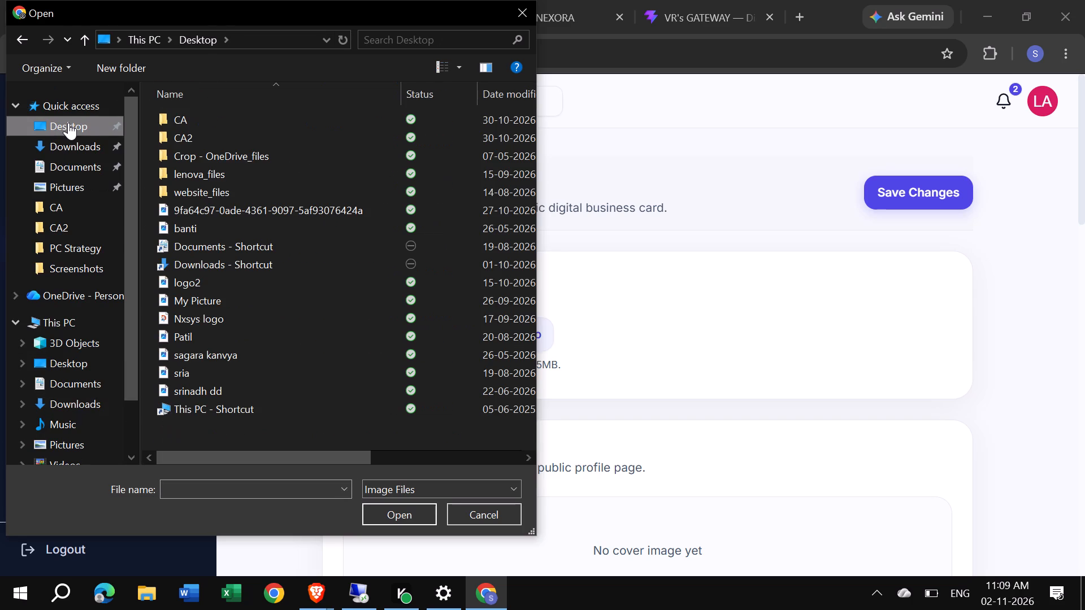
pyautogui.click(72, 138)
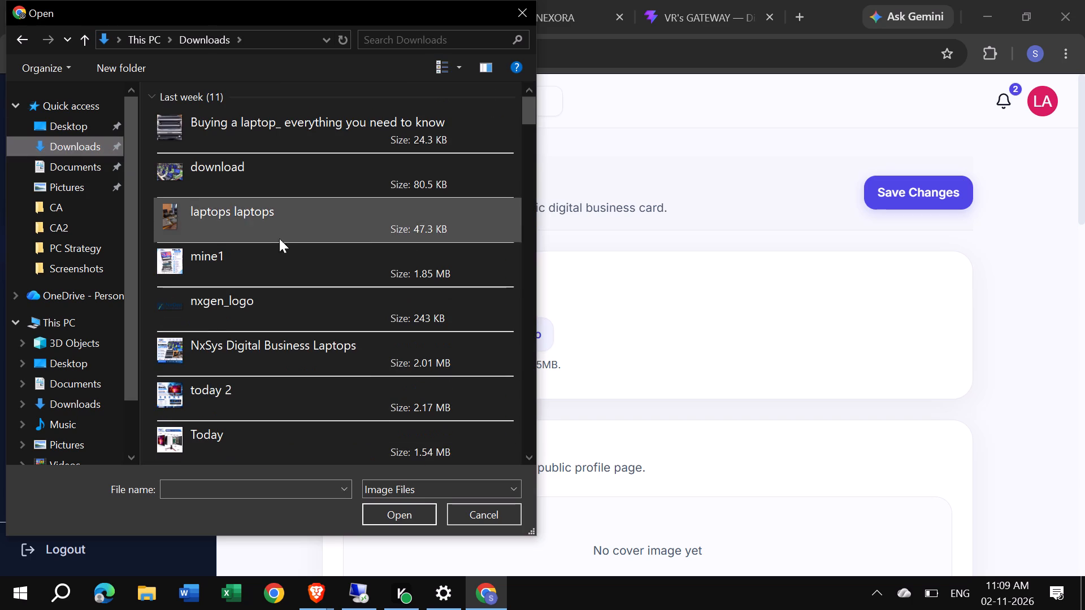
pyautogui.scroll(-1, 232, 227)
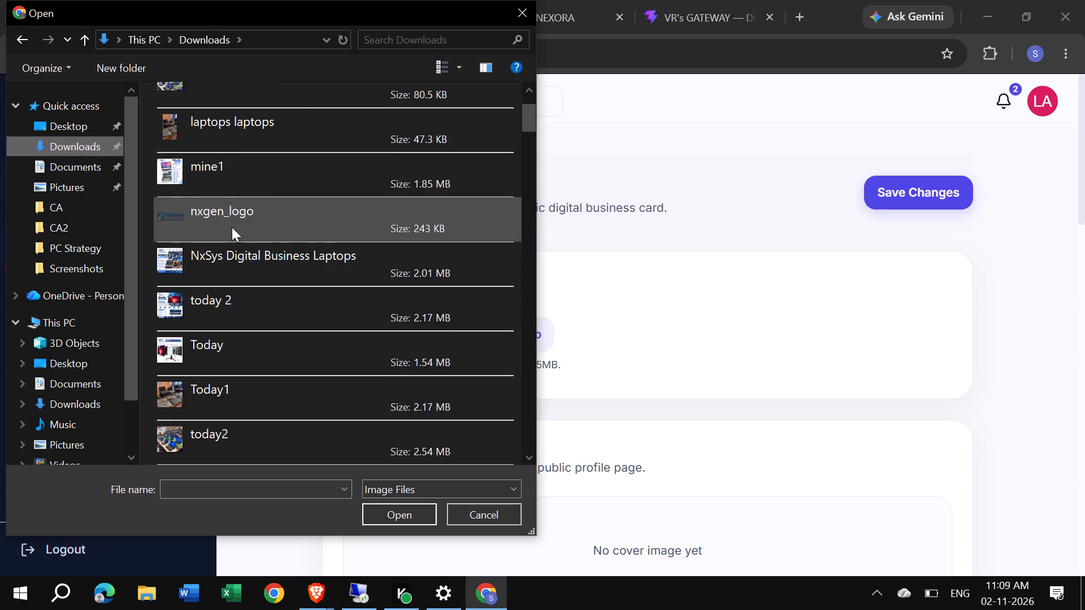
pyautogui.scroll(-2, 232, 227)
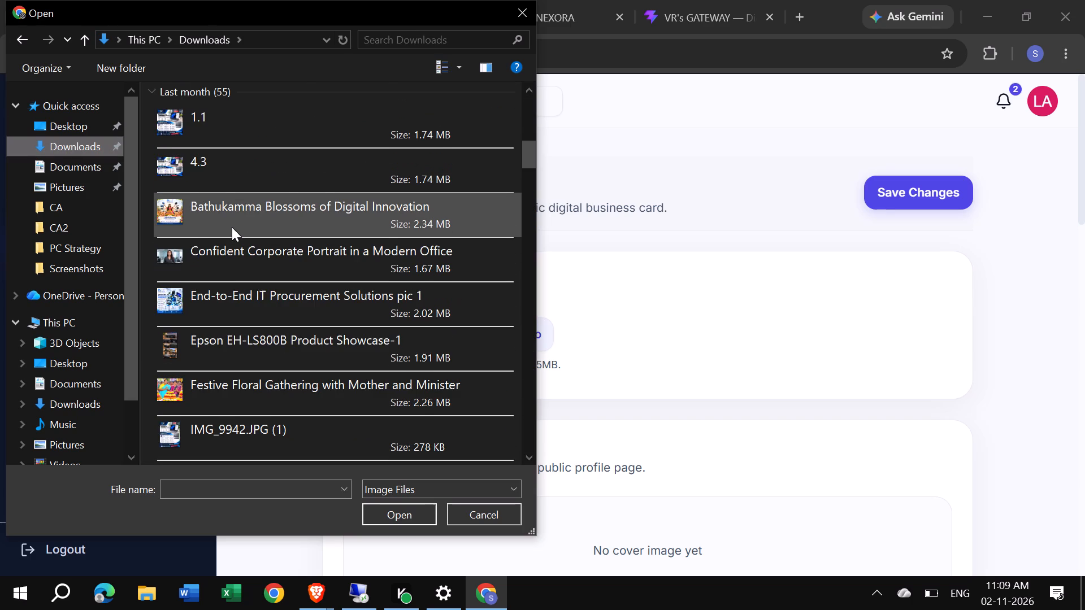
pyautogui.scroll(-3, 232, 227)
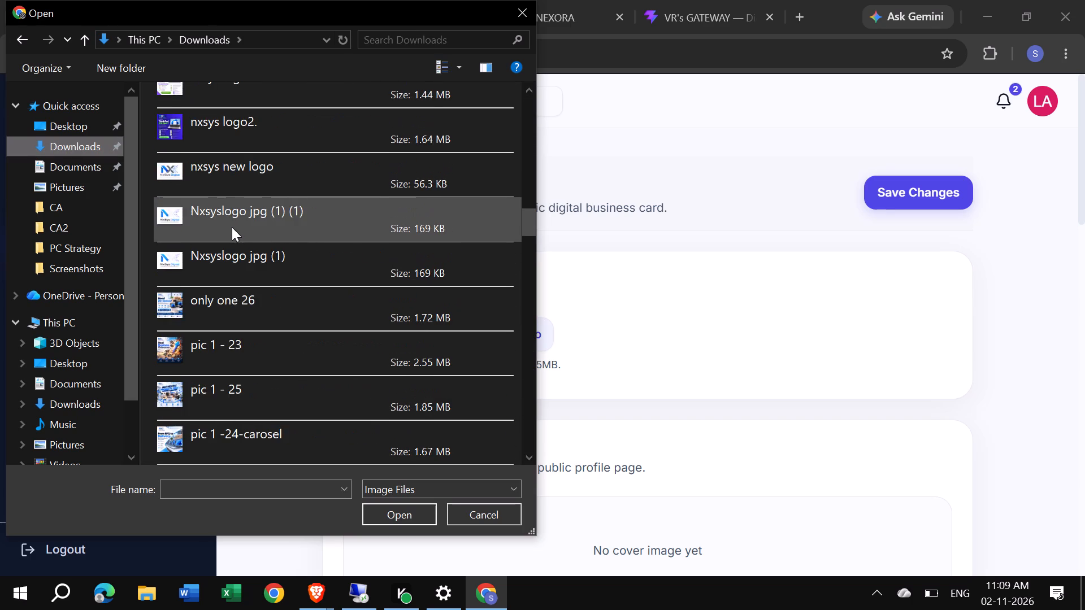
pyautogui.scroll(-3, 232, 227)
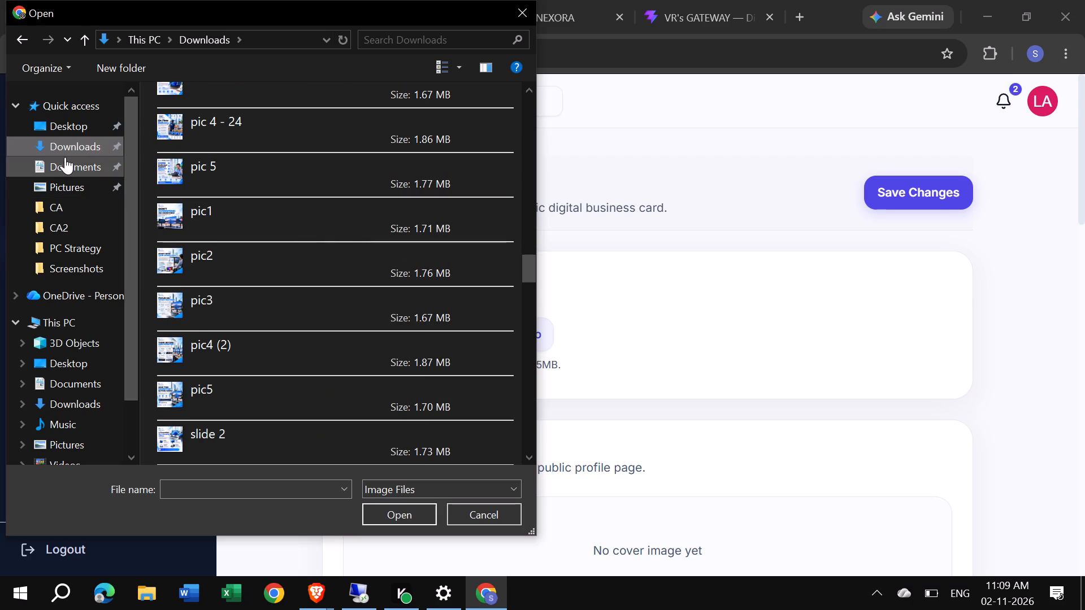
pyautogui.click(65, 160)
pyautogui.click(67, 190)
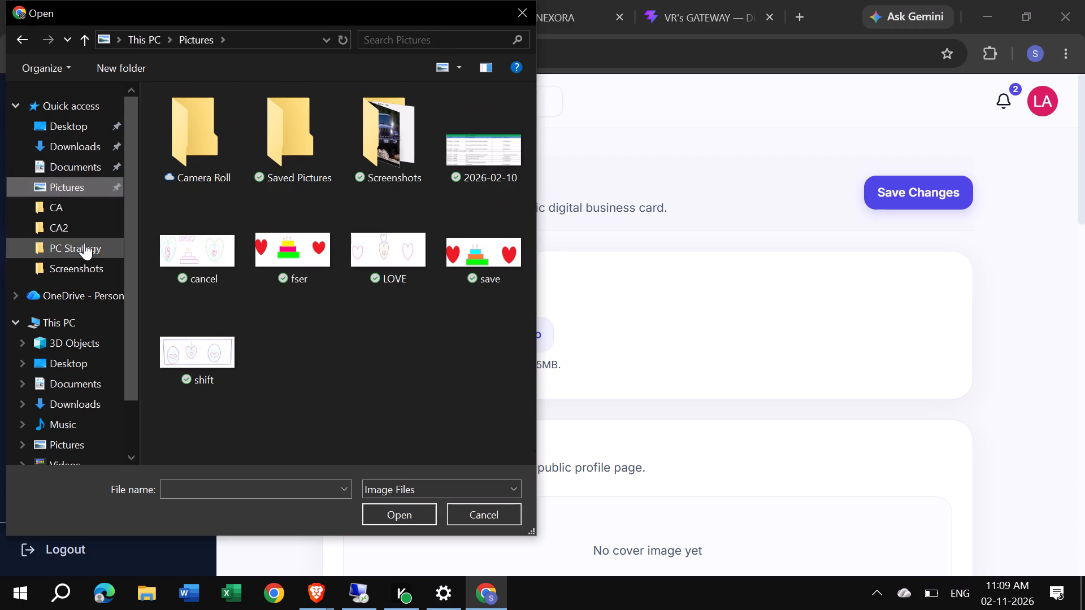
# Look through the Downloads folder again for a profile photo, and close the file picker without choosing a file.
pyautogui.scroll(-2, 49, 330)
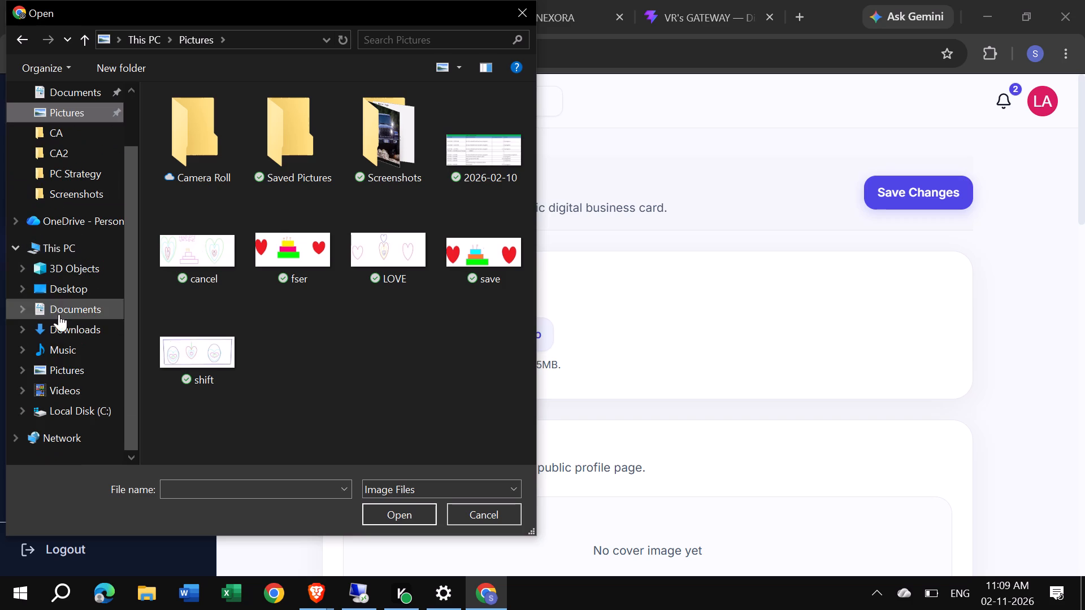
pyautogui.scroll(-1, 49, 372)
pyautogui.click(68, 332)
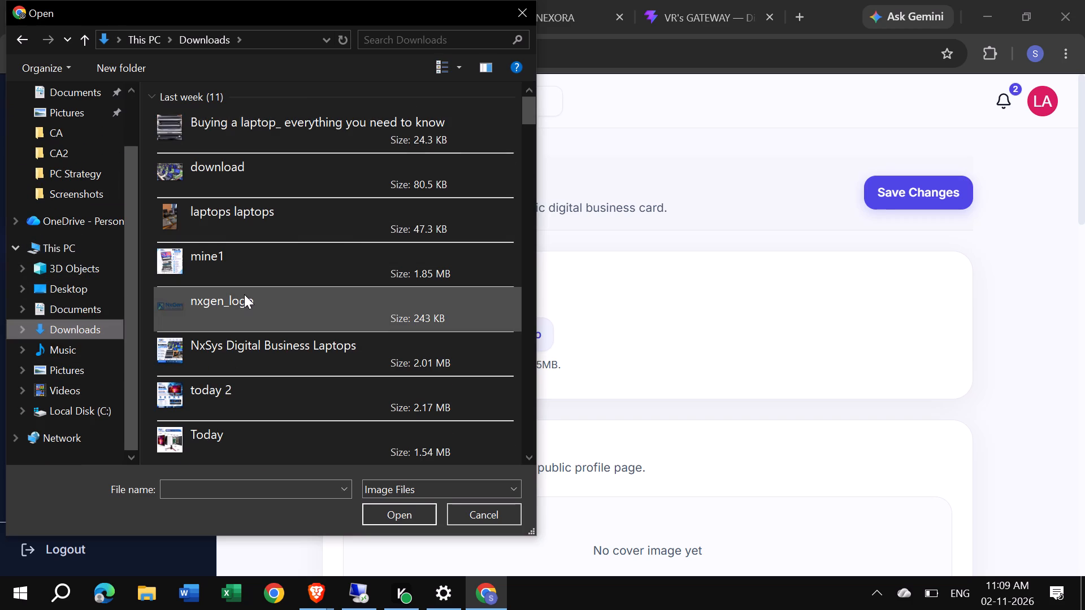
pyautogui.scroll(-6, 244, 294)
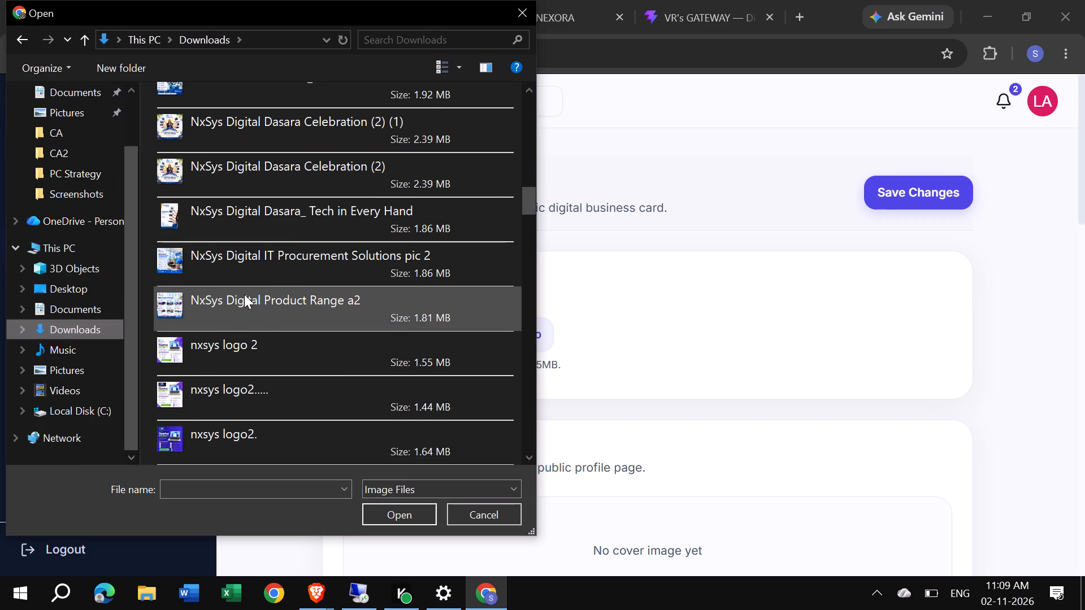
pyautogui.scroll(-9, 244, 294)
pyautogui.scroll(12, 244, 294)
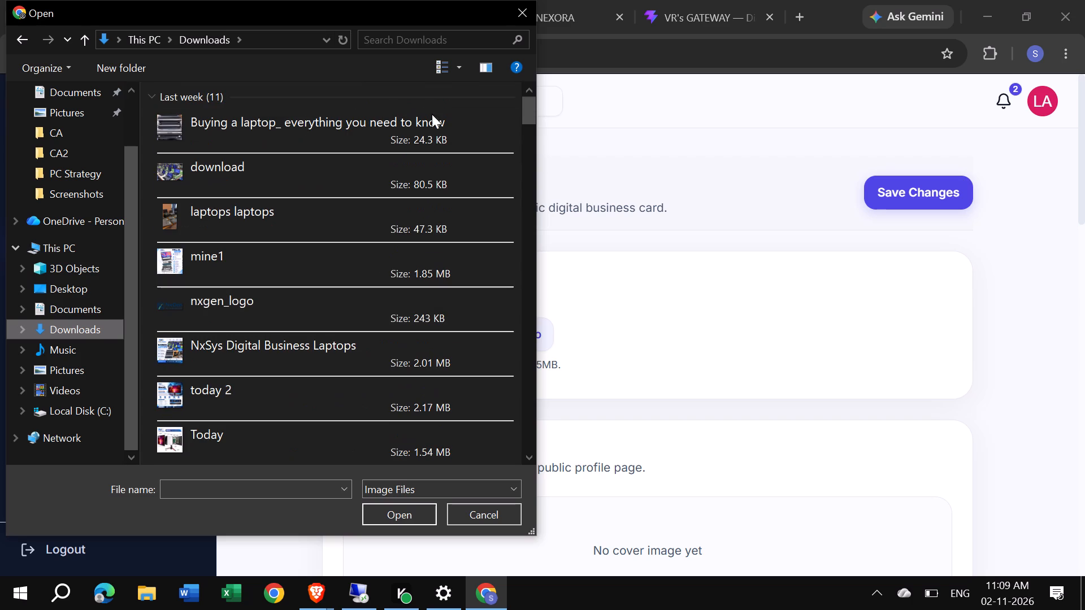
pyautogui.click(519, 12)
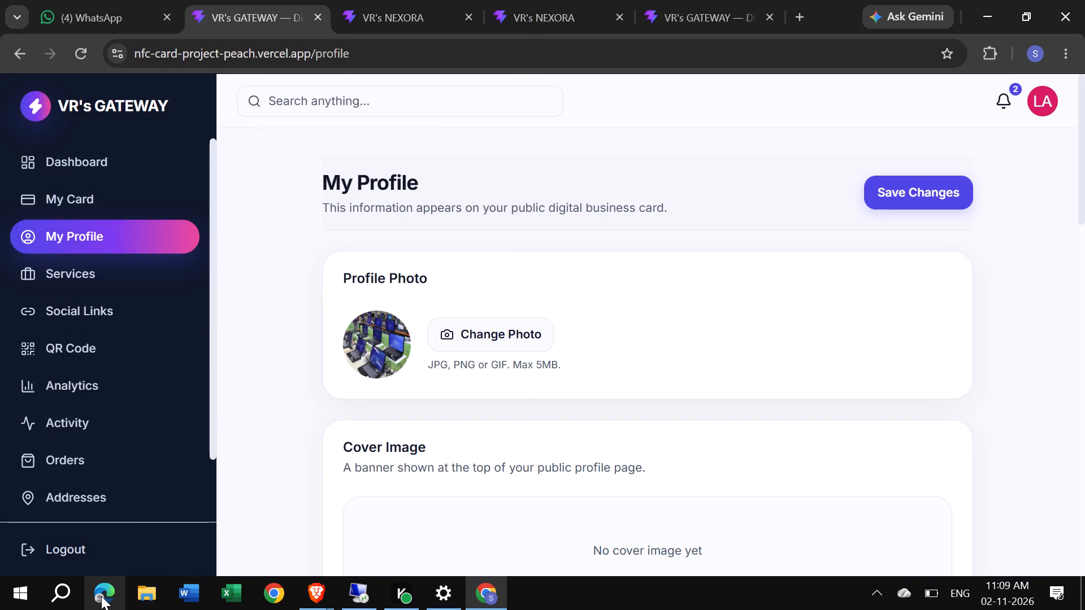
# Minimize the browser window.
pyautogui.click(983, 8)
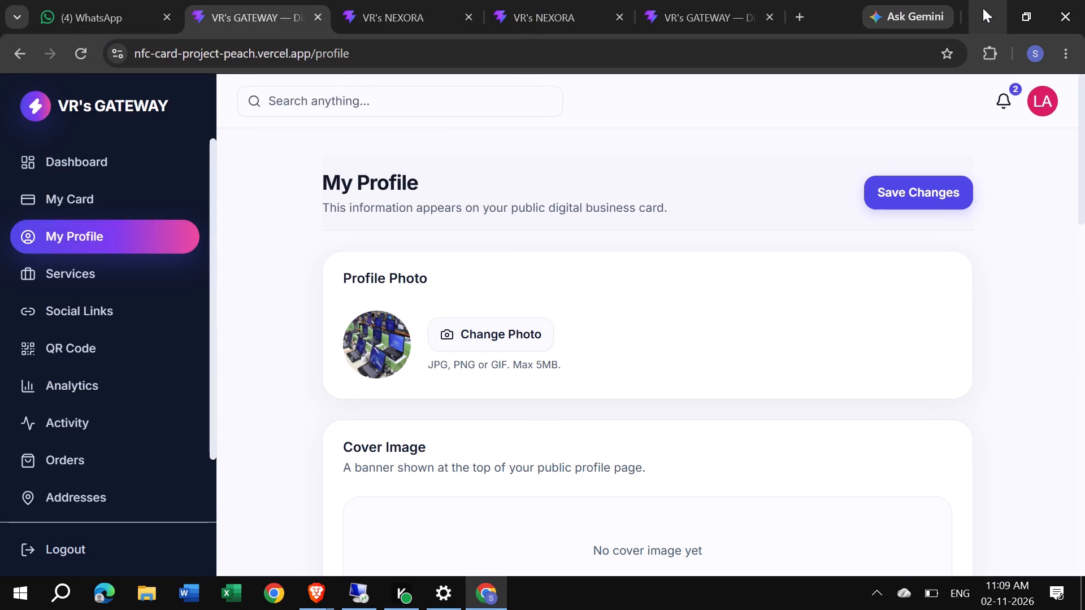
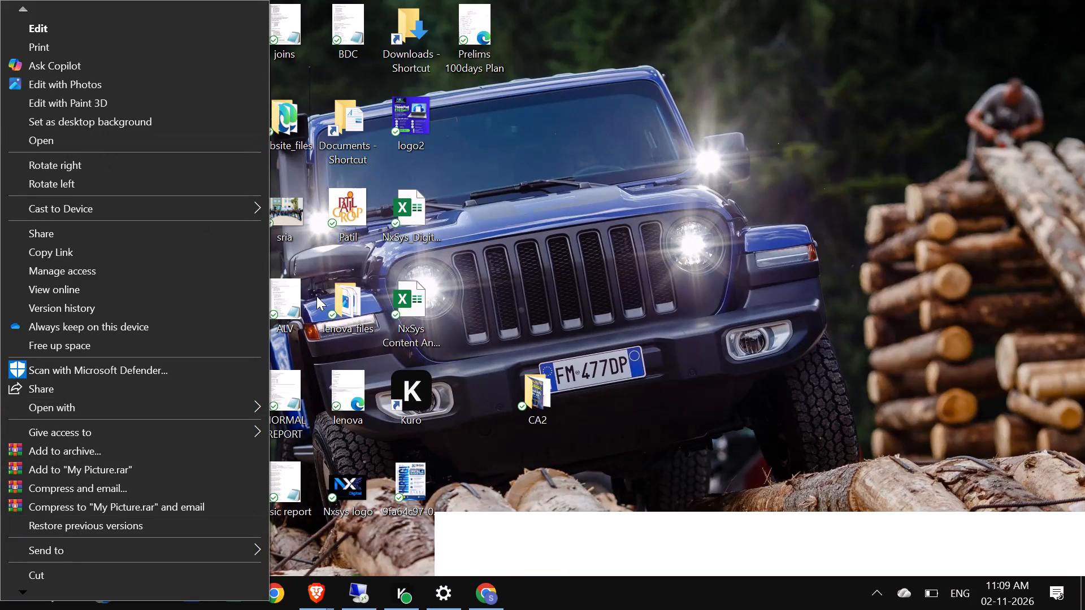
# Dismiss the My Picture file's options and open the Downloads folder through This PC in File Explorer.
pyautogui.click(548, 274)
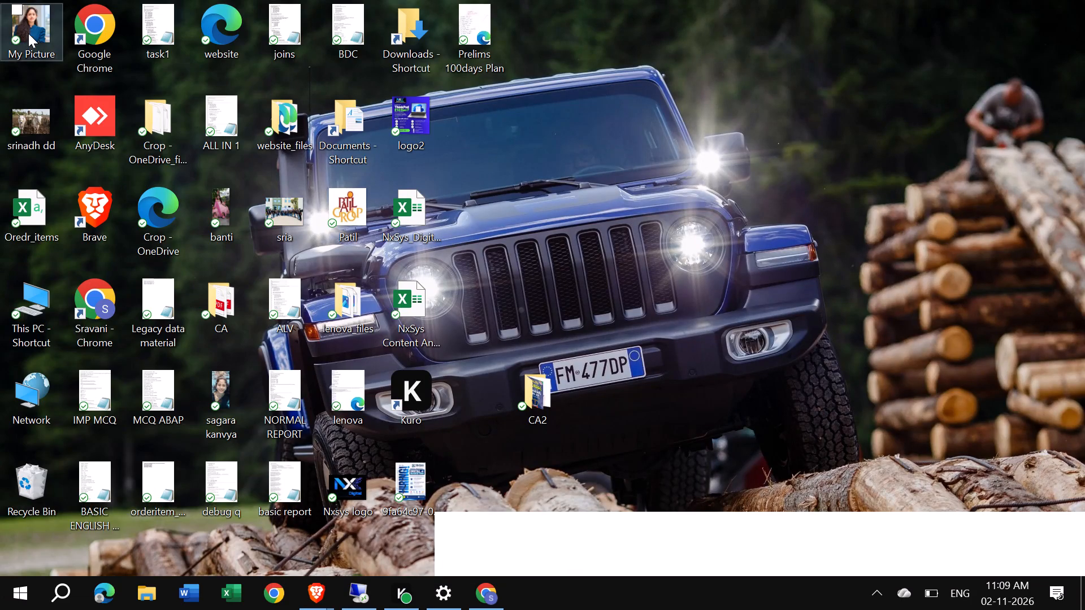
pyautogui.moveTo(28, 33); pyautogui.dragTo(34, 323)
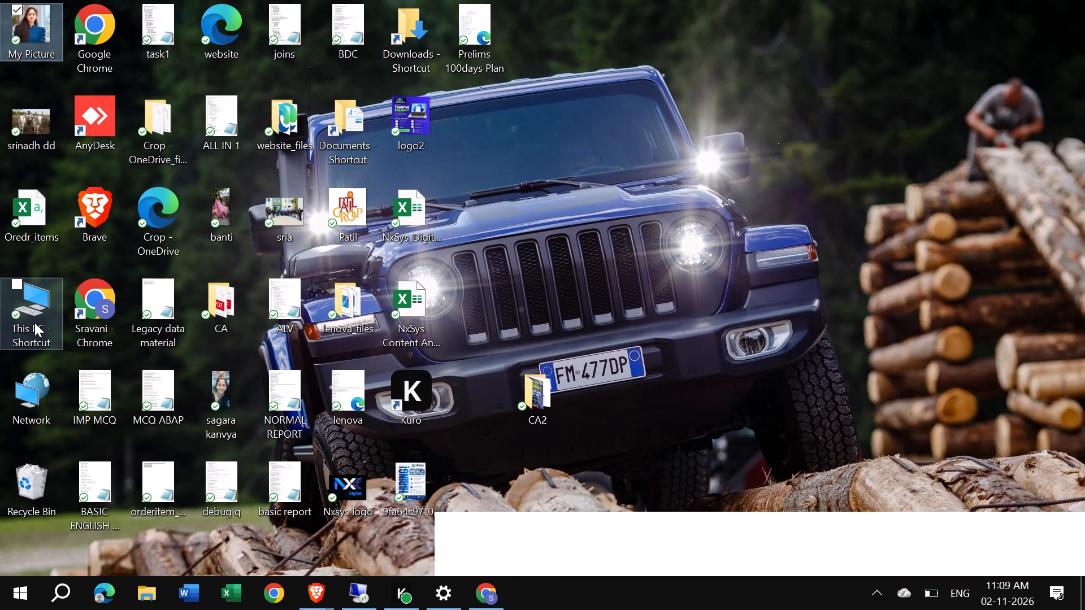
pyautogui.click(34, 323)
pyautogui.doubleClick(34, 323)
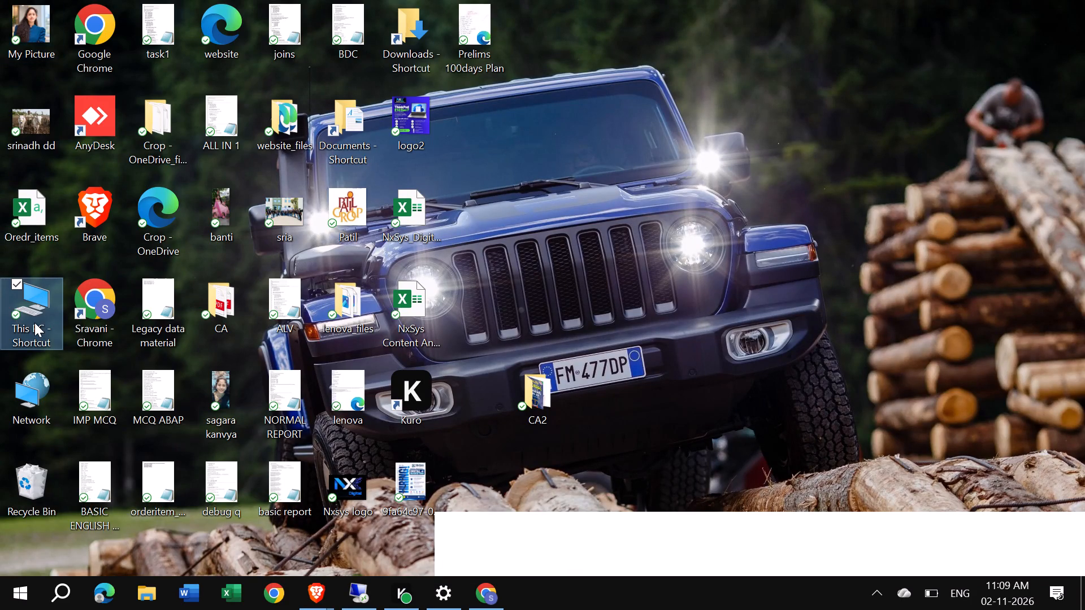
pyautogui.scroll(3, 89, 150)
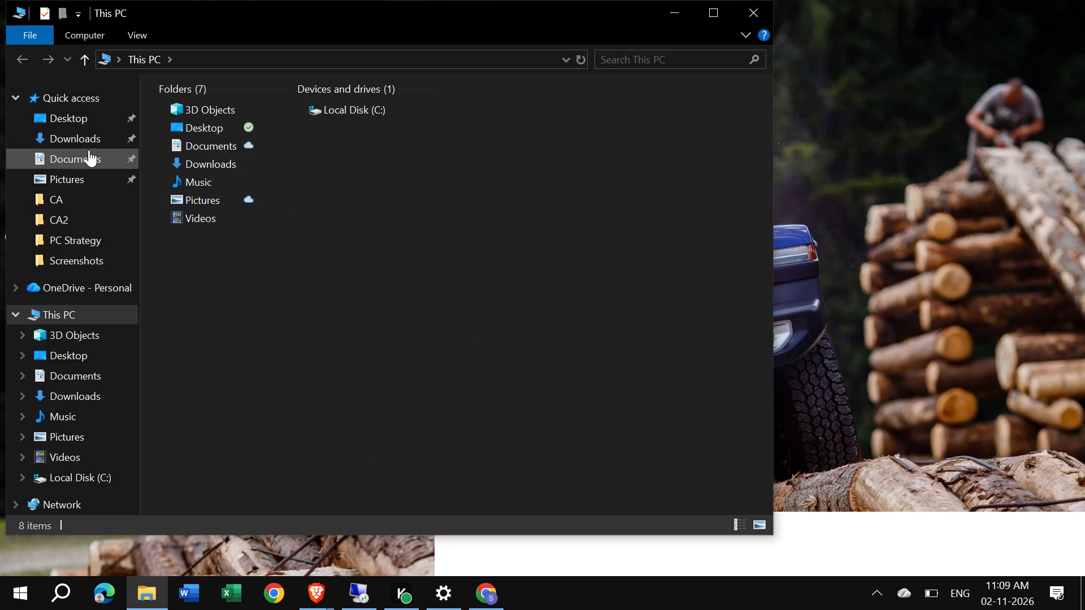
pyautogui.scroll(1, 89, 150)
pyautogui.click(79, 139)
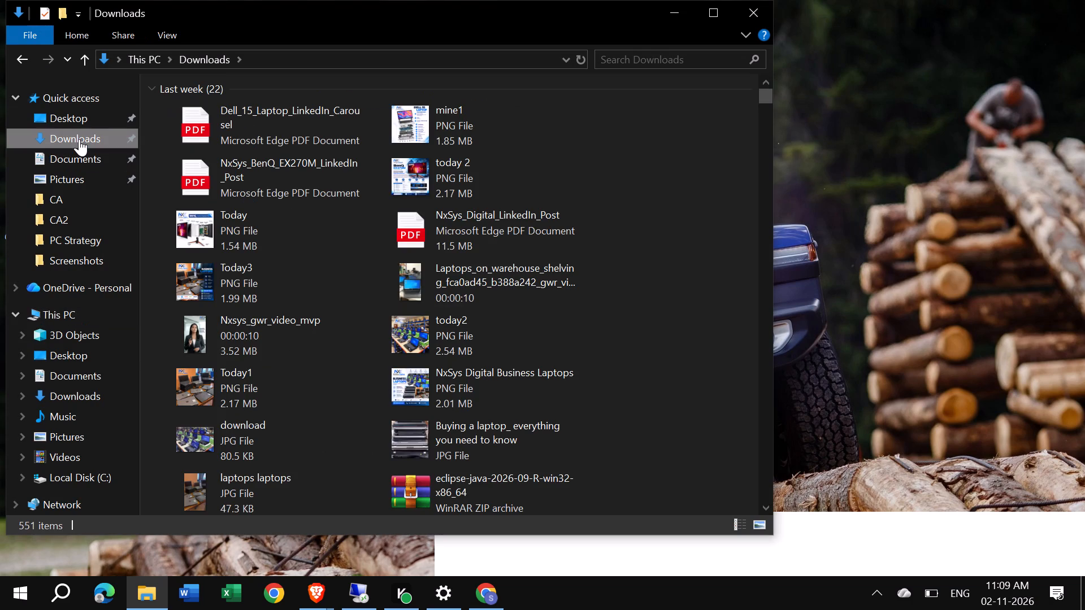
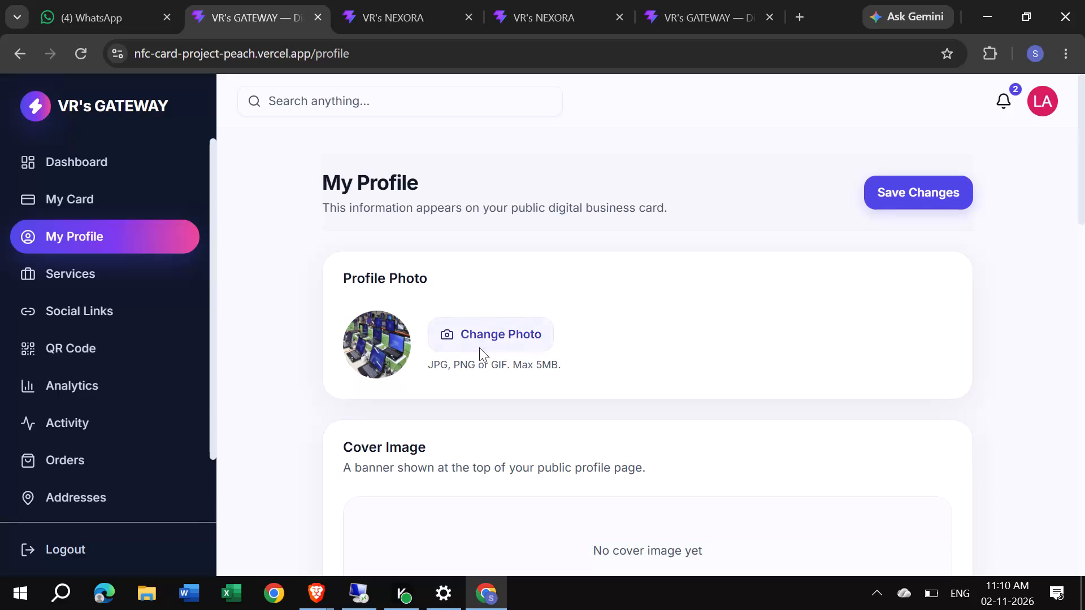
# Replace the profile photo with the "my picture" image from the Desktop folder.
pyautogui.click(487, 335)
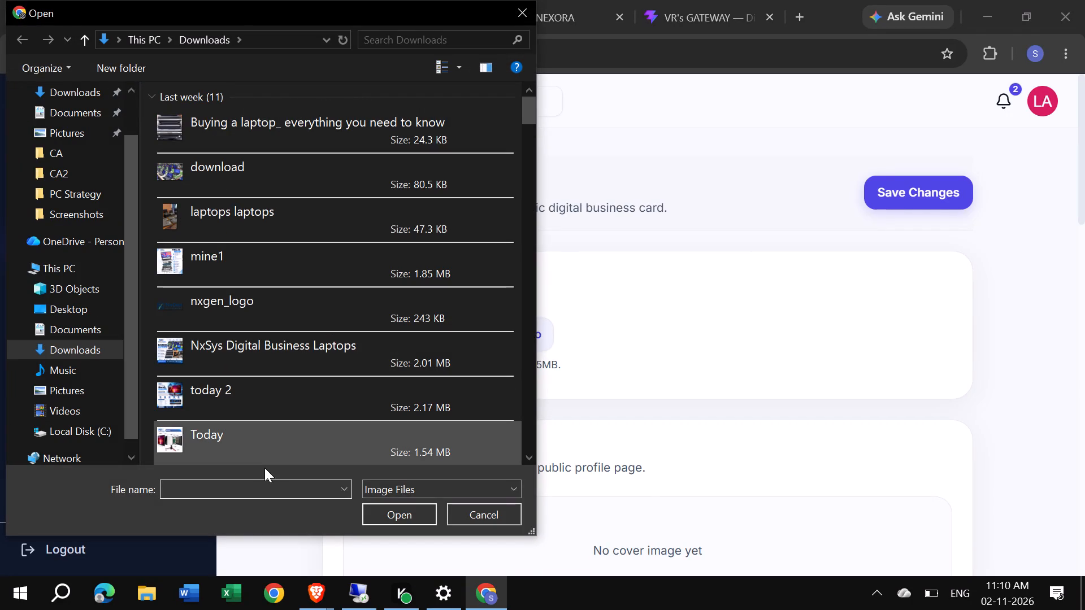
pyautogui.click(259, 483)
pyautogui.write('my')
pyautogui.press('space')
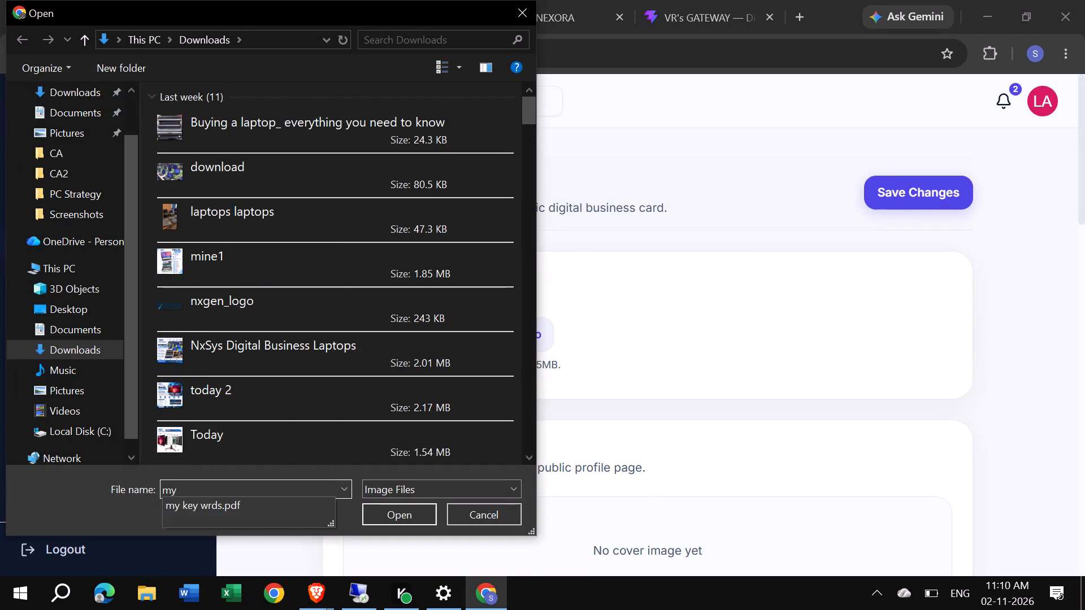
pyautogui.write('picture')
pyautogui.press('Return')
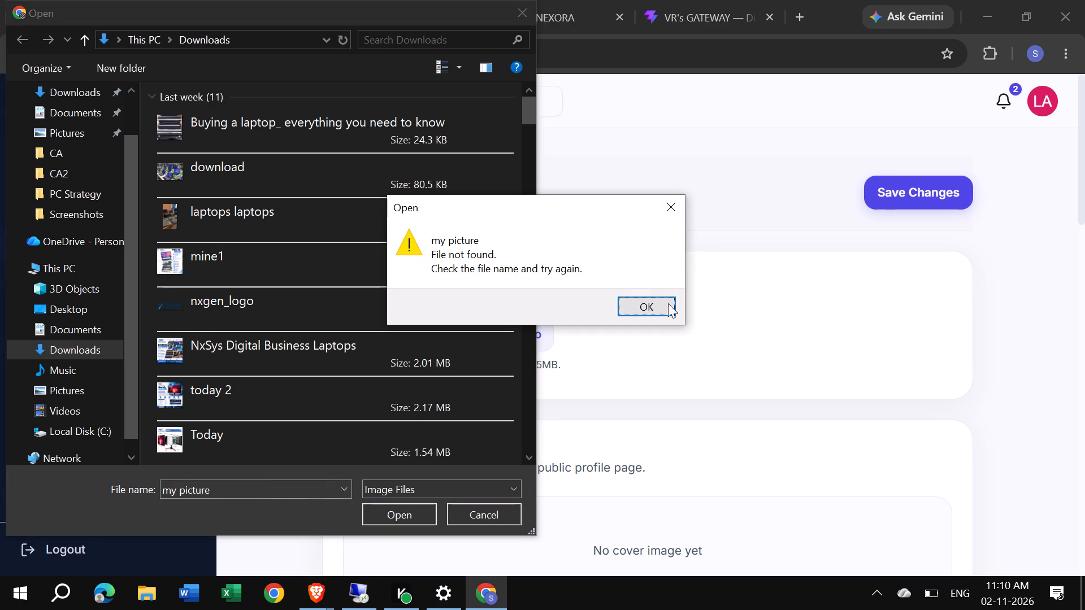
pyautogui.click(663, 208)
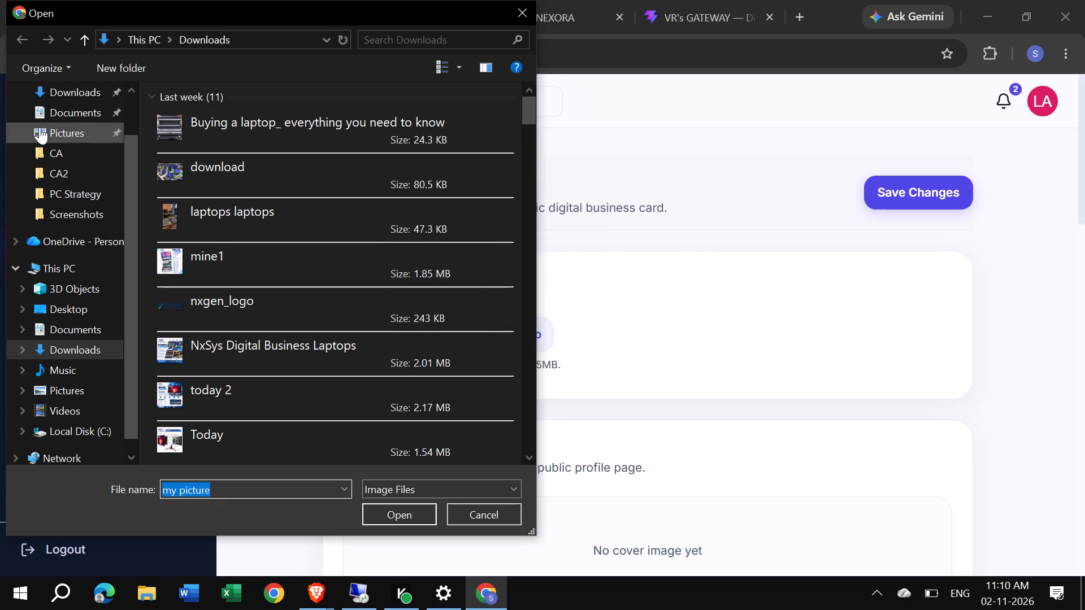
pyautogui.scroll(3, 40, 127)
pyautogui.click(70, 127)
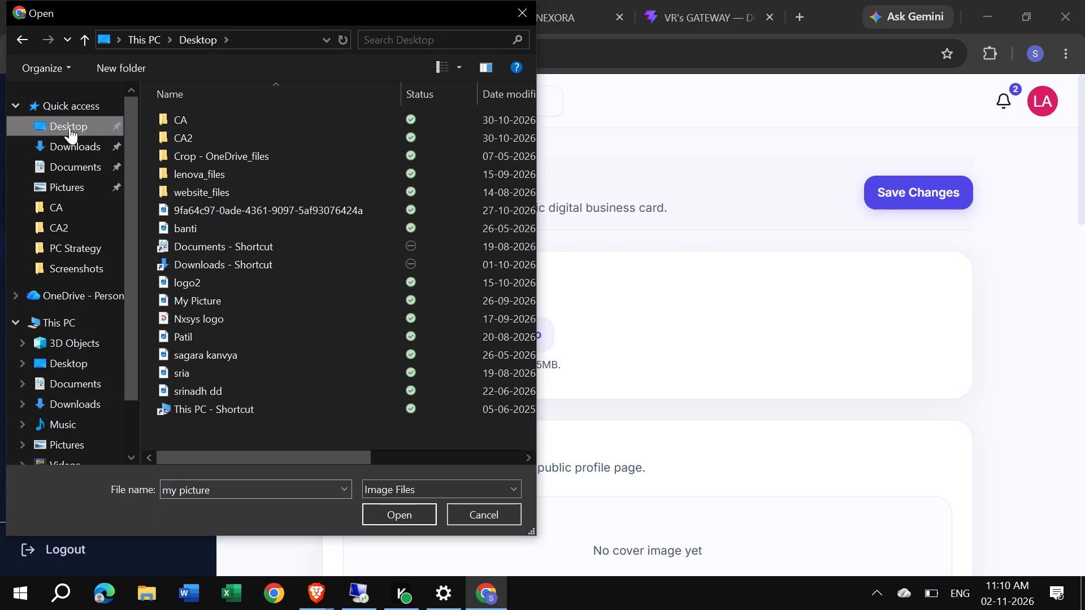
pyautogui.click(240, 486)
pyautogui.press('Return')
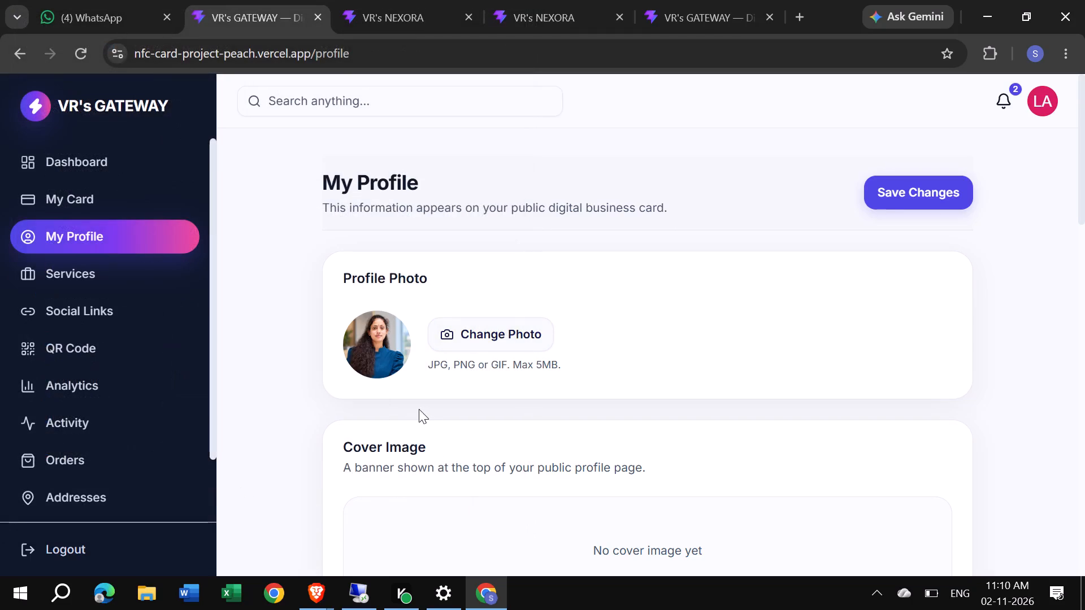
# Enter "SAP ABAP Consultant" as the designation in the profile's basic details.
pyautogui.scroll(-2, 419, 409)
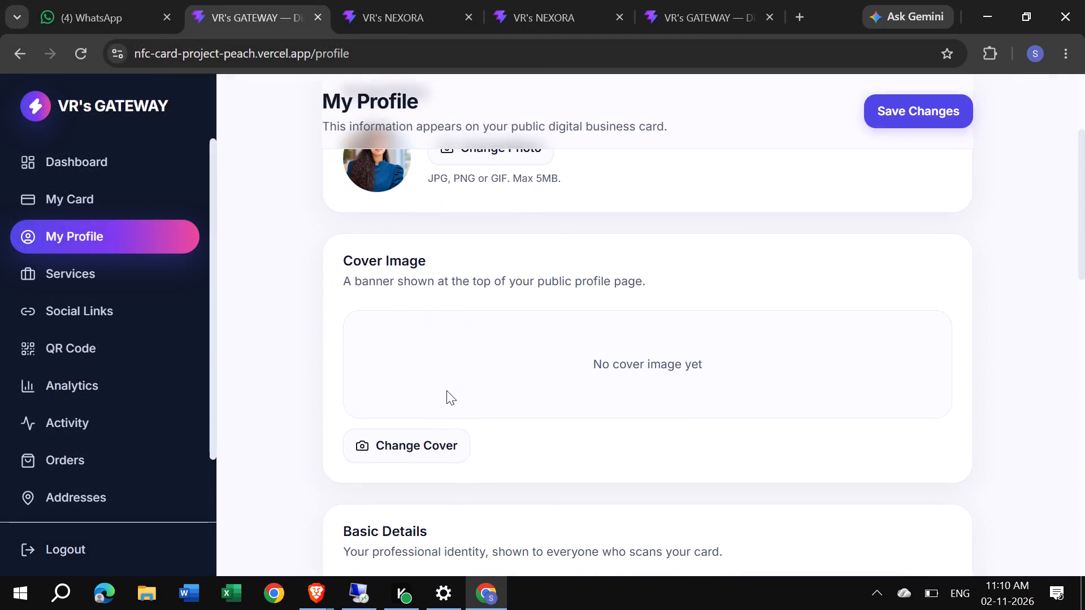
pyautogui.scroll(-3, 446, 390)
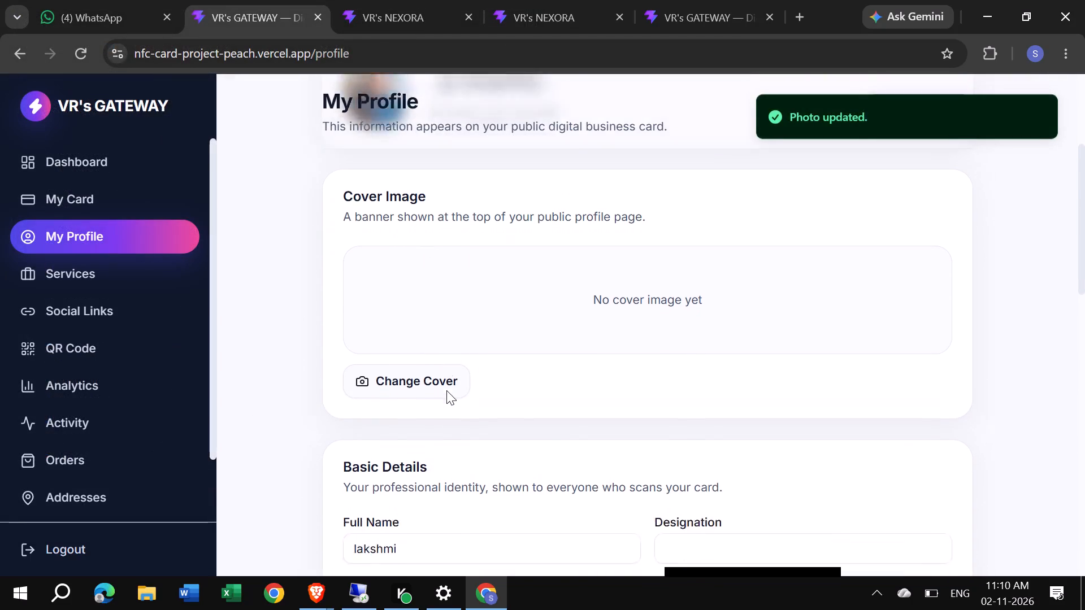
pyautogui.scroll(-2, 446, 390)
pyautogui.click(689, 320)
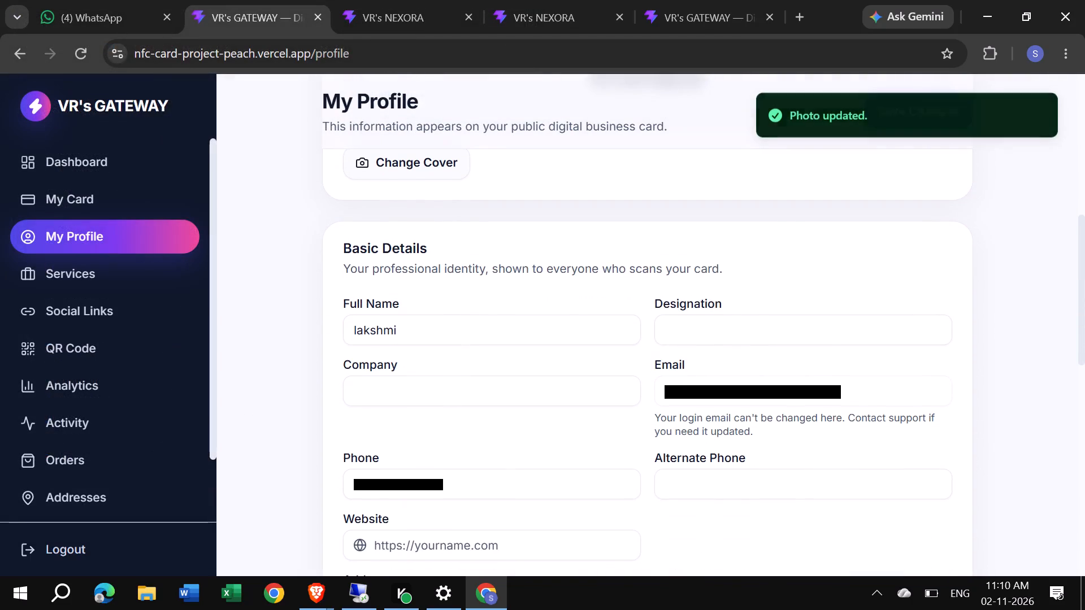
pyautogui.write('SAP ABAP C')
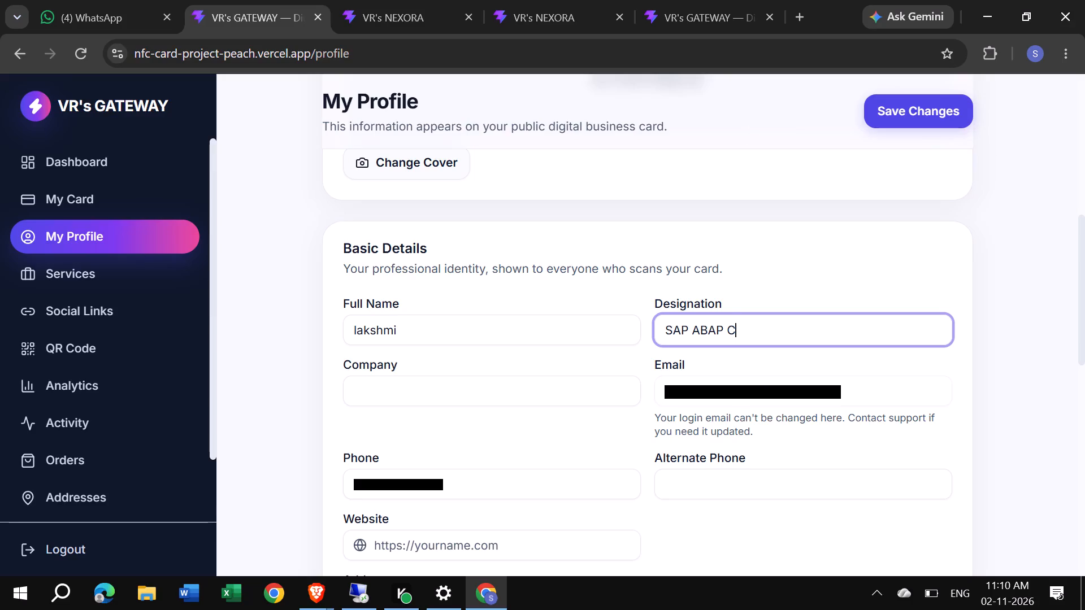
pyautogui.hotkey('shift', 'o')
pyautogui.press('BackSpace')
pyautogui.write('onsultant')
# Autofill the company and address details from the saved "Sria infotech Pvt ltd" entry.
pyautogui.click(472, 387)
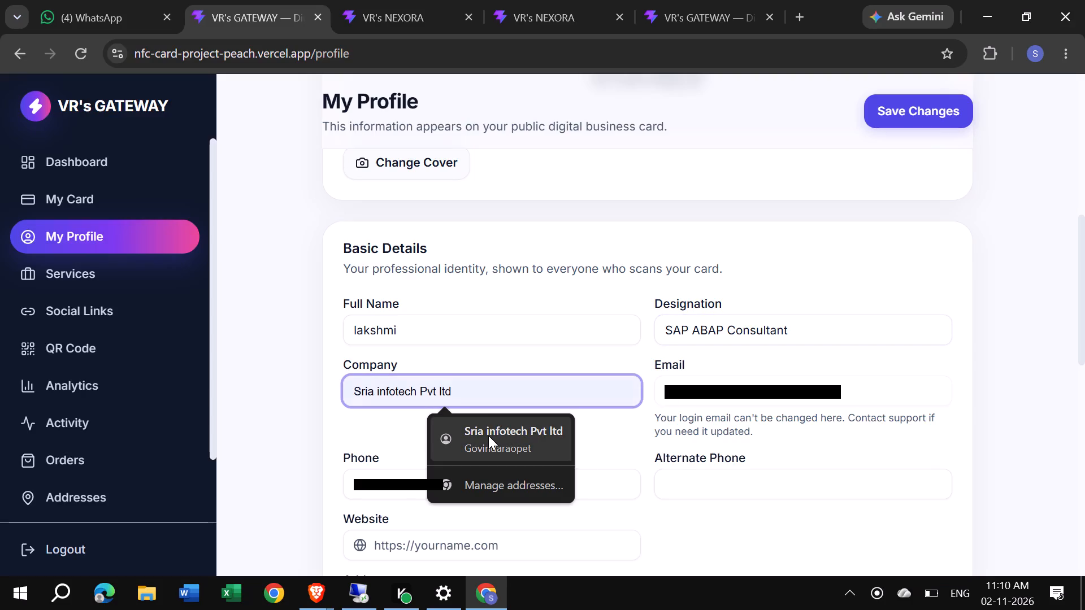
pyautogui.click(488, 435)
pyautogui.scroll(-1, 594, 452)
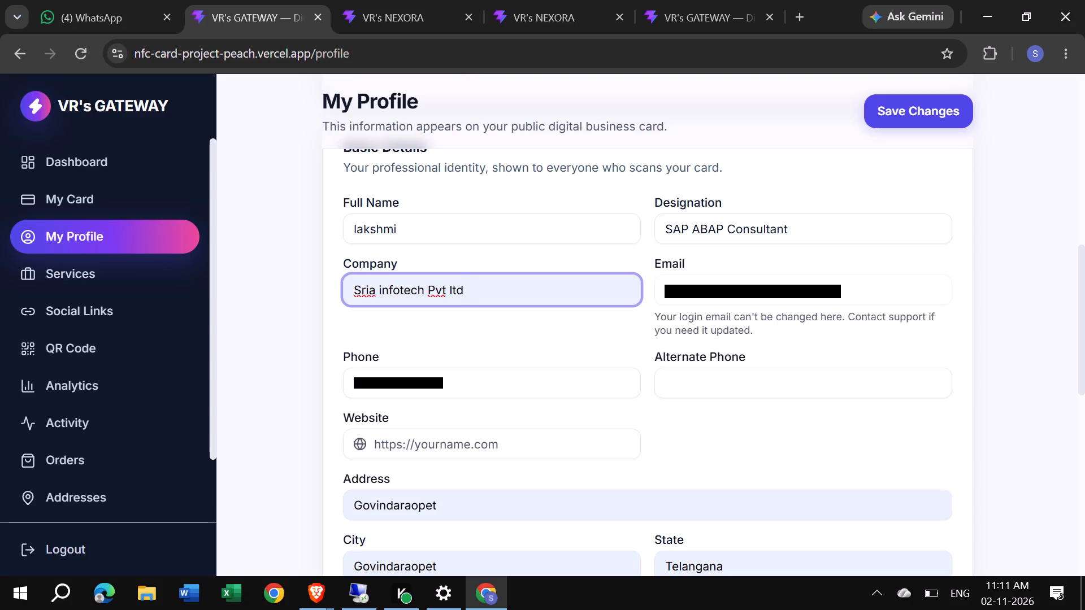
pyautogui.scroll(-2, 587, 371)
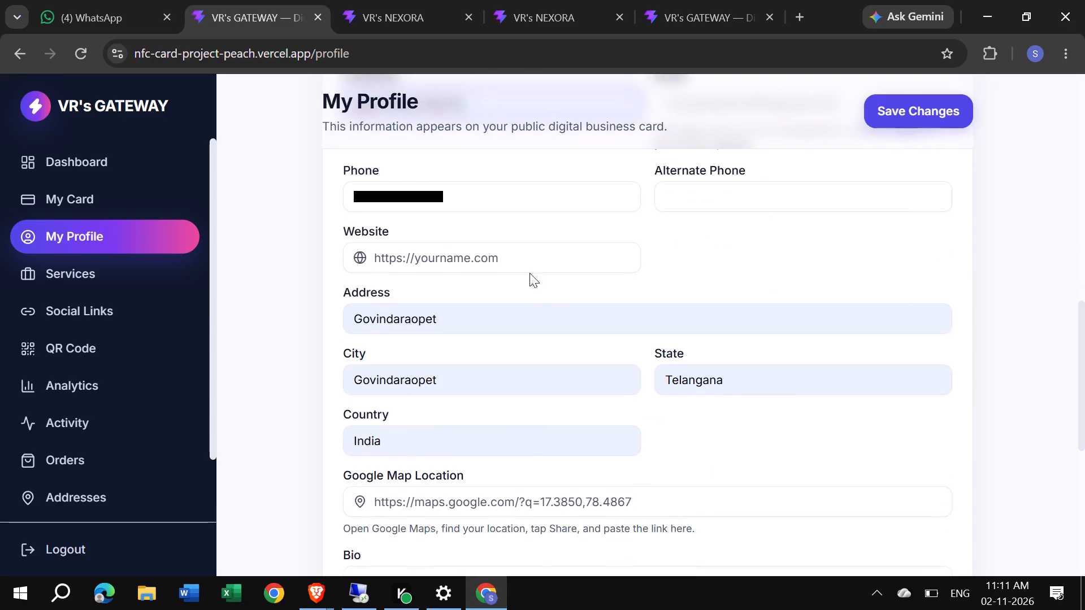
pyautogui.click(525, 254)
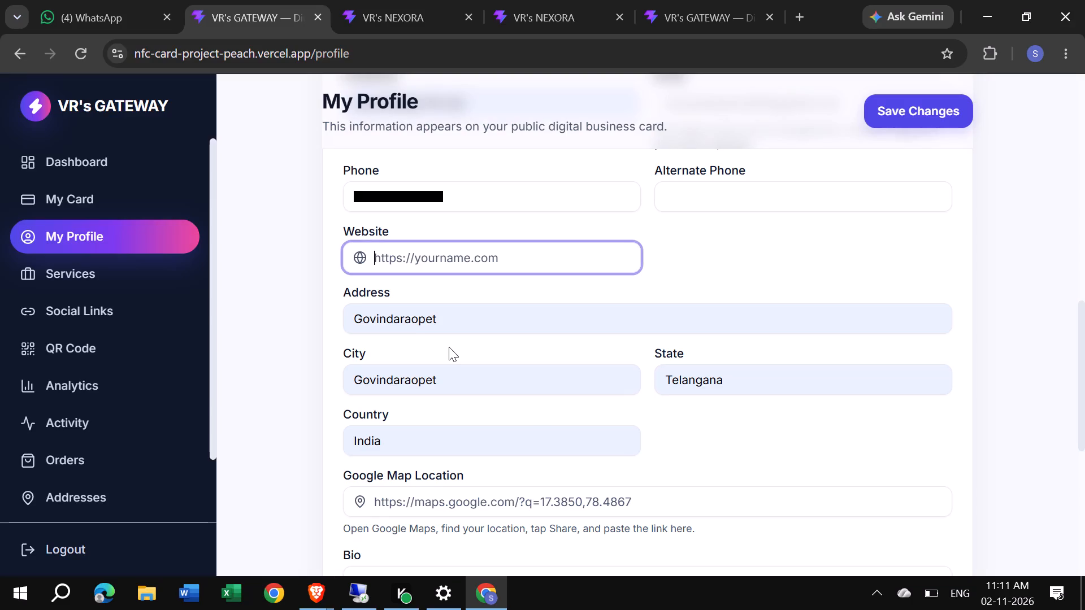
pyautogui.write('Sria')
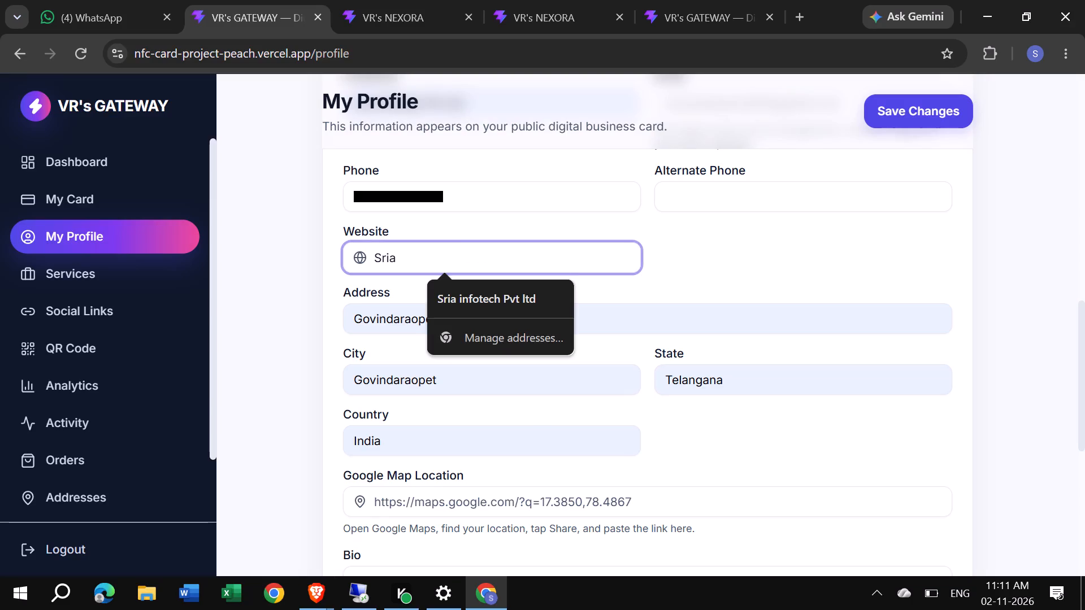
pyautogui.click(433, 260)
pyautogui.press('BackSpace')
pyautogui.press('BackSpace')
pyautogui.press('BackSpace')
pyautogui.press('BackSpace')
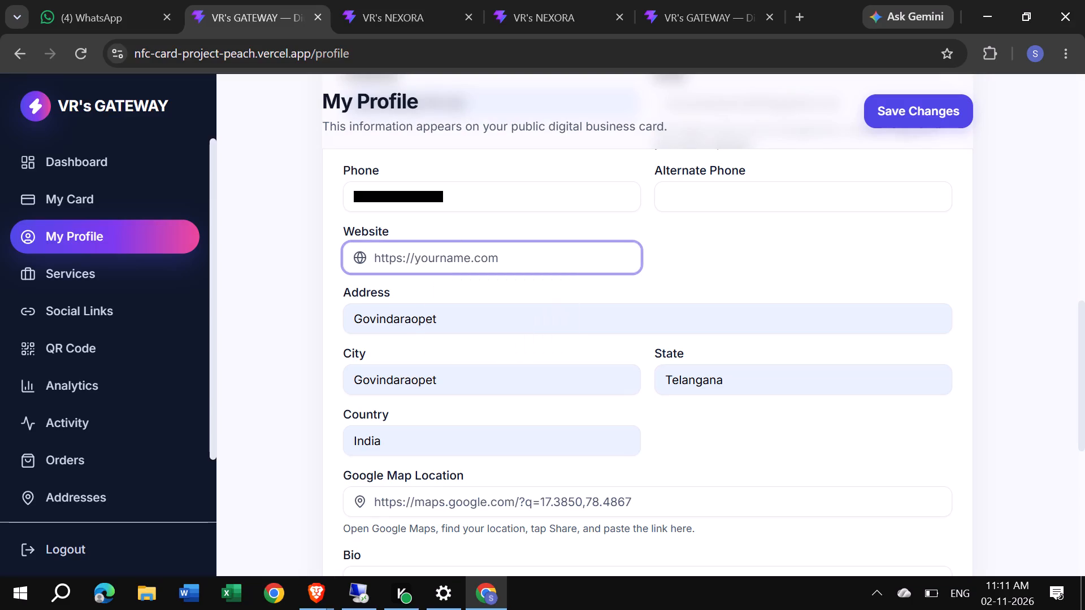
# Find the NxSys Digital website through a Google search in a new browser window and copy its web address.
pyautogui.doubleClick(273, 596)
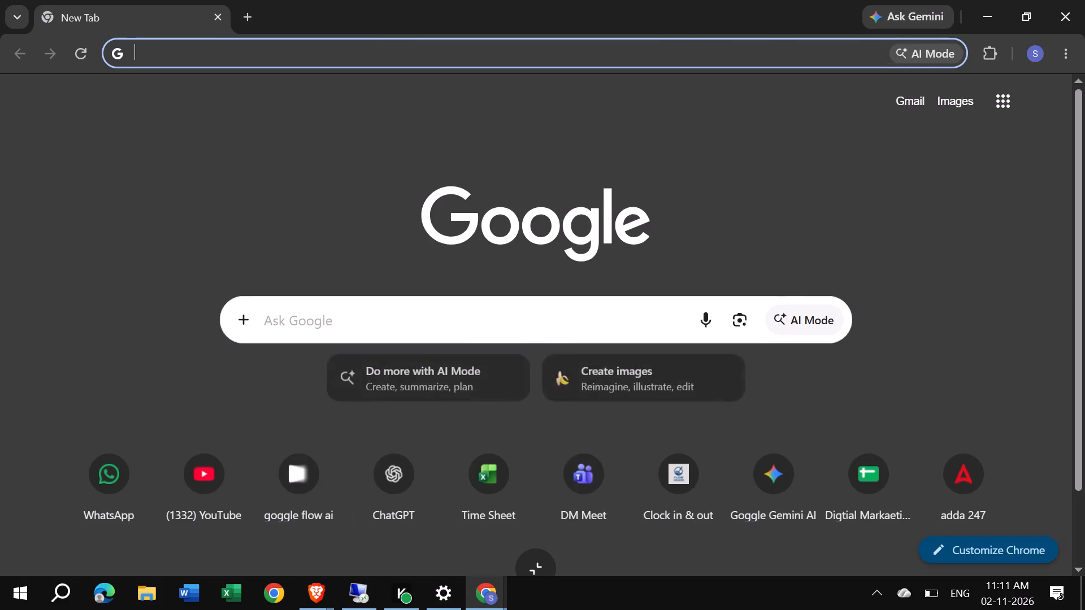
pyautogui.click(357, 324)
pyautogui.press('n')
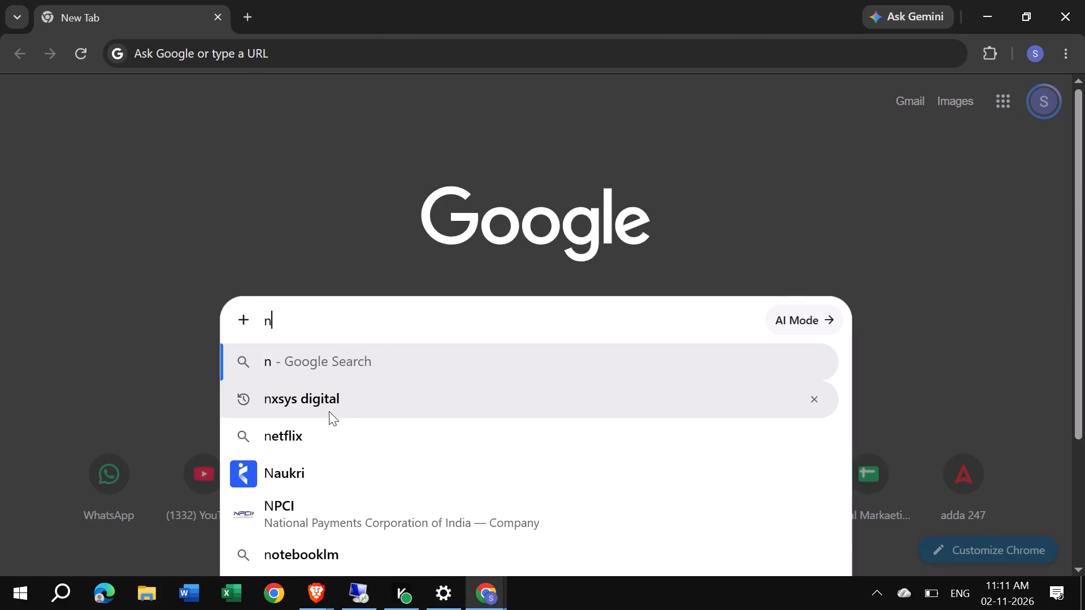
pyautogui.click(331, 400)
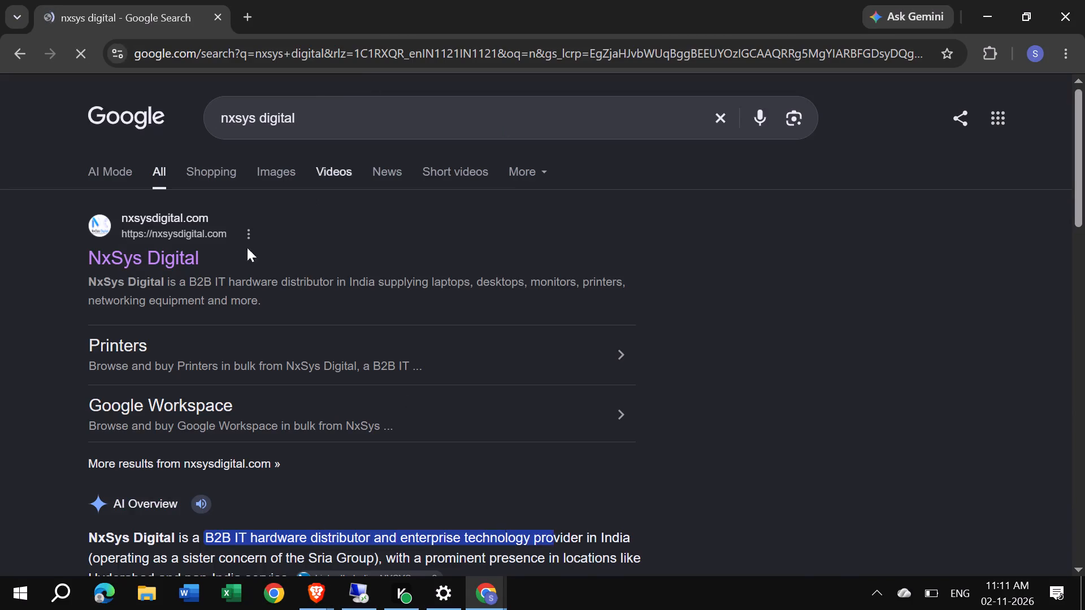
pyautogui.doubleClick(181, 255)
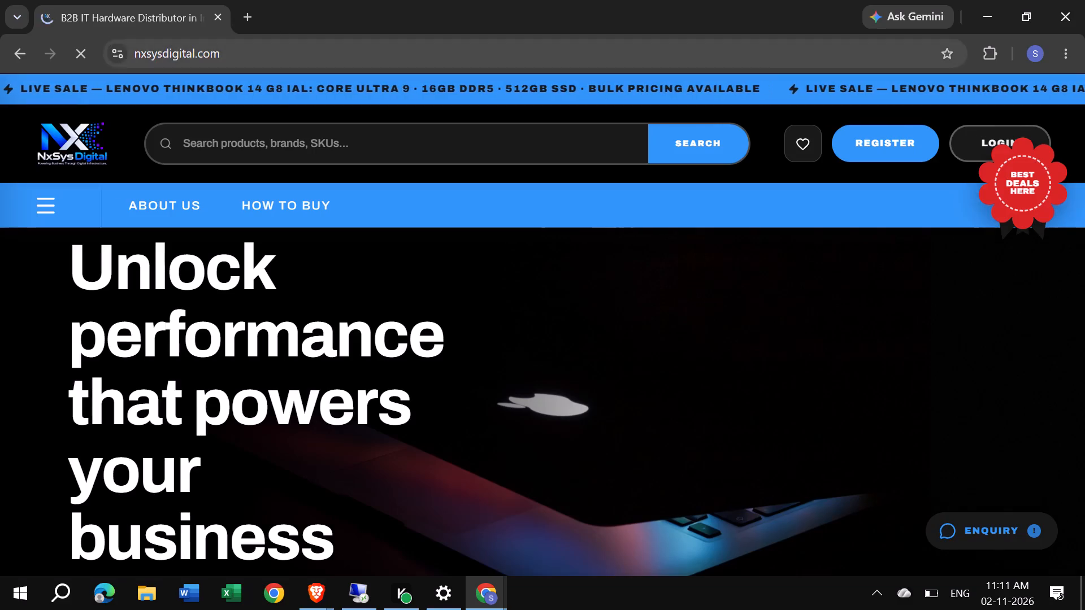
pyautogui.moveTo(244, 51); pyautogui.dragTo(115, 51)
pyautogui.hotkey('ctrl', 'c')
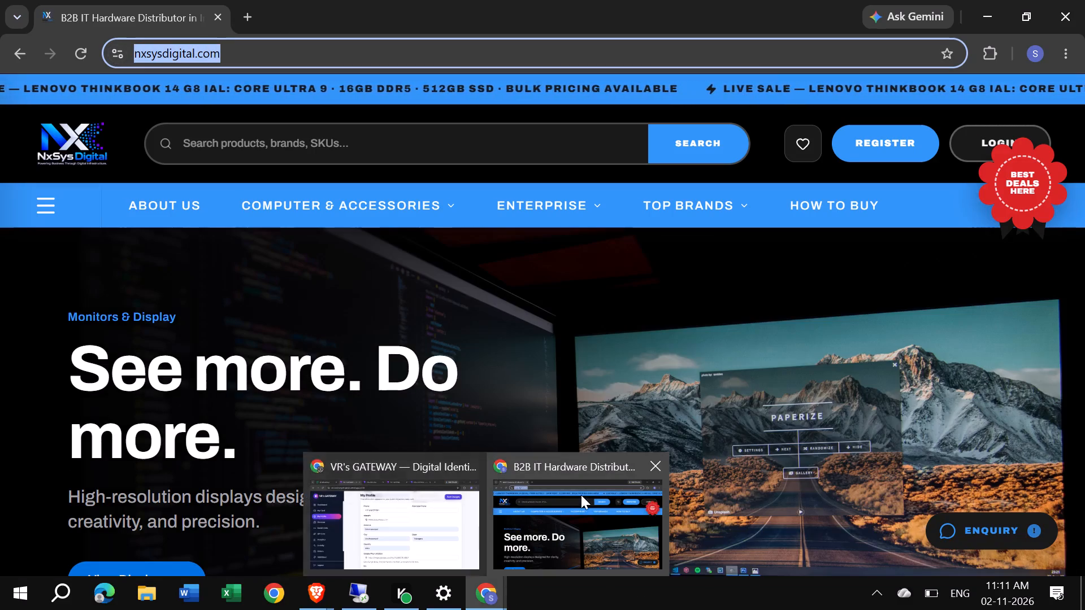
pyautogui.click(418, 522)
pyautogui.scroll(-1, 419, 447)
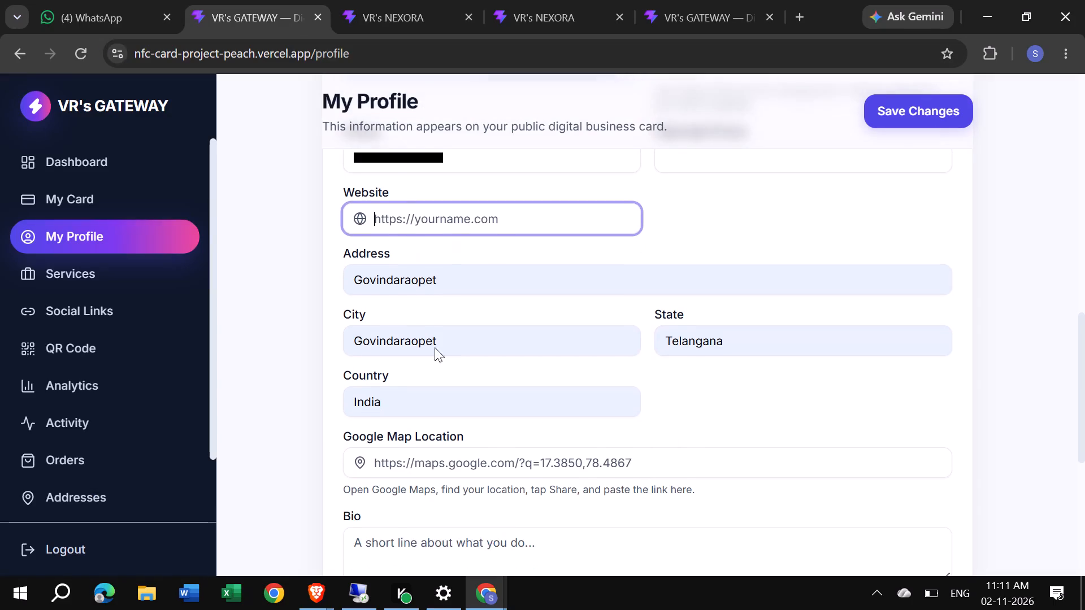
pyautogui.click(441, 221)
pyautogui.hotkey('ctrl', 'v')
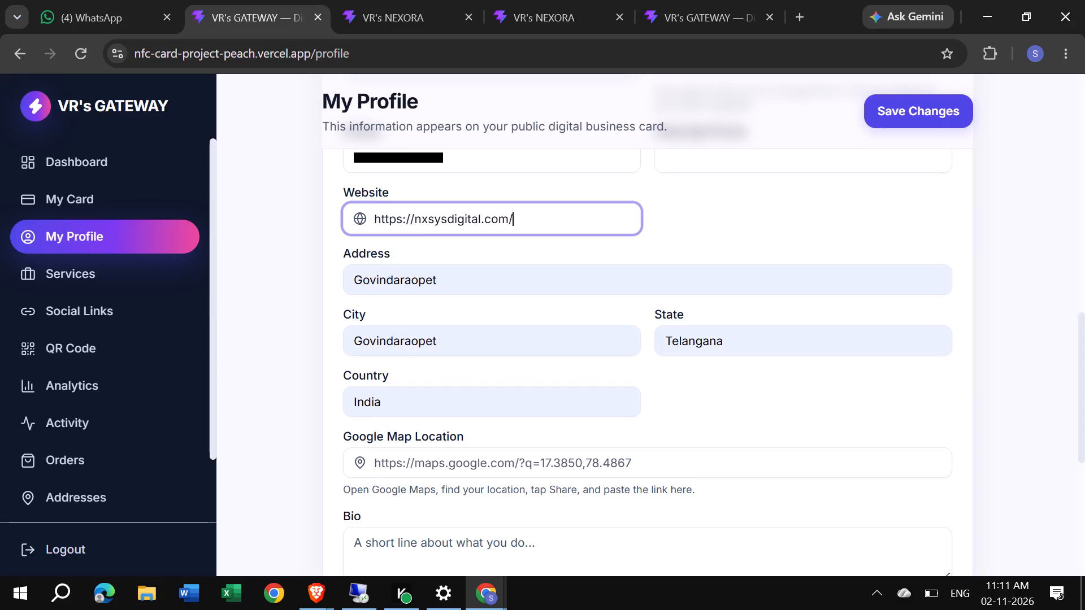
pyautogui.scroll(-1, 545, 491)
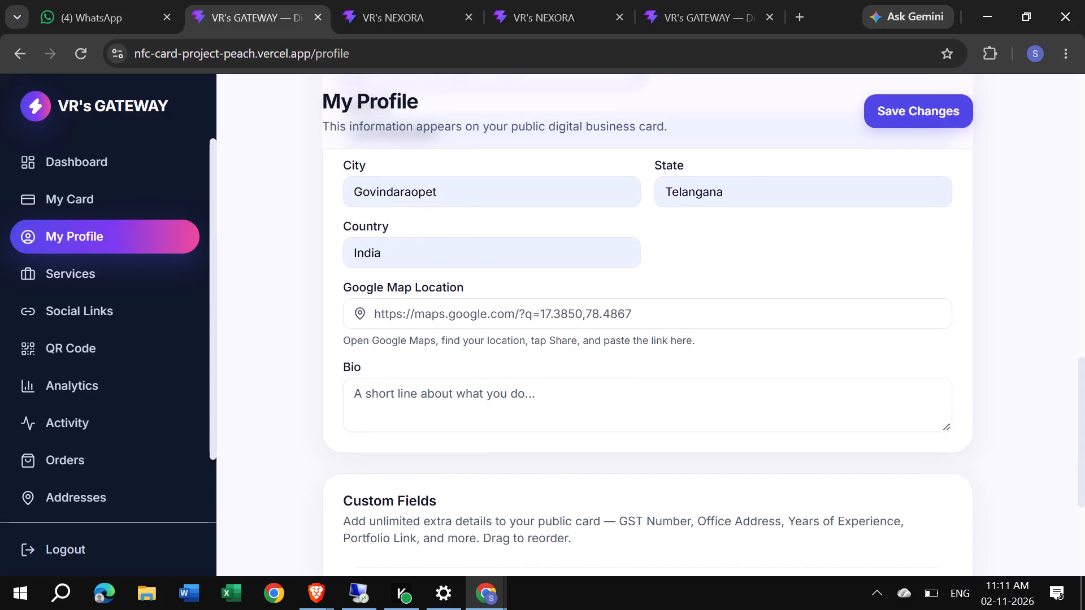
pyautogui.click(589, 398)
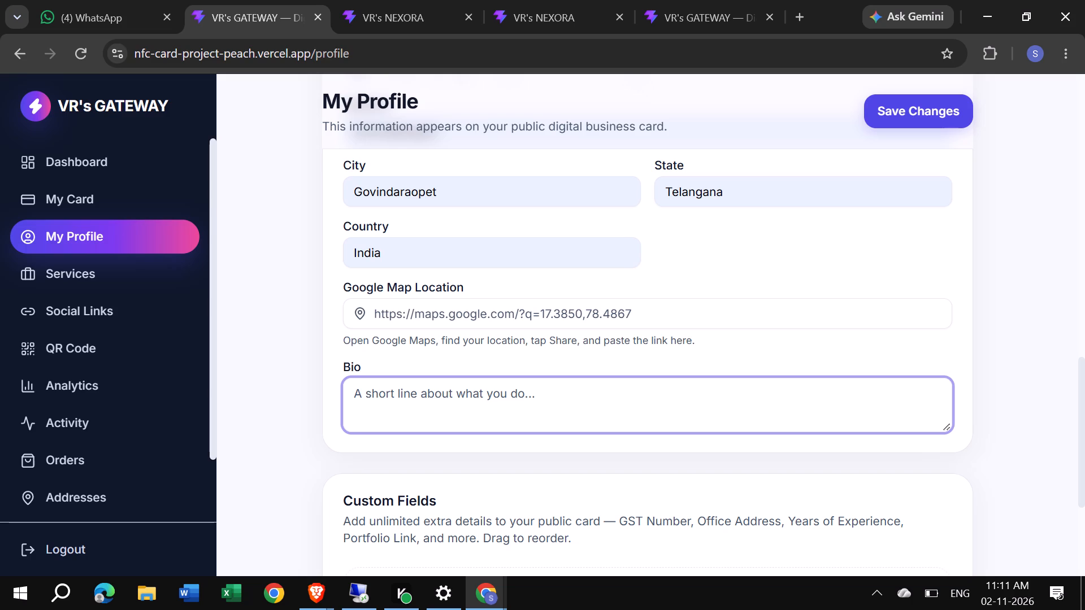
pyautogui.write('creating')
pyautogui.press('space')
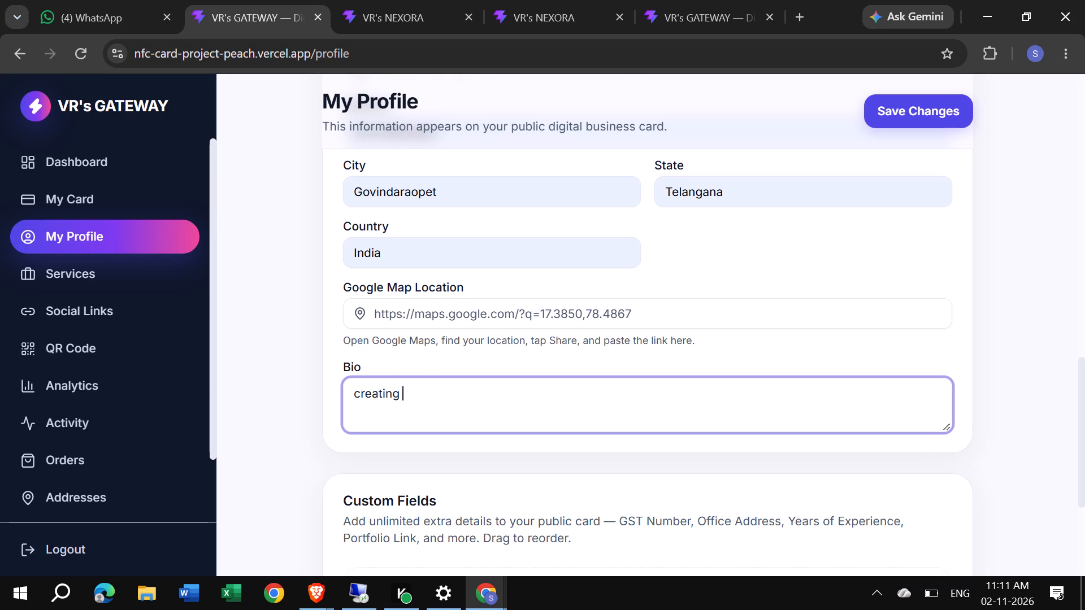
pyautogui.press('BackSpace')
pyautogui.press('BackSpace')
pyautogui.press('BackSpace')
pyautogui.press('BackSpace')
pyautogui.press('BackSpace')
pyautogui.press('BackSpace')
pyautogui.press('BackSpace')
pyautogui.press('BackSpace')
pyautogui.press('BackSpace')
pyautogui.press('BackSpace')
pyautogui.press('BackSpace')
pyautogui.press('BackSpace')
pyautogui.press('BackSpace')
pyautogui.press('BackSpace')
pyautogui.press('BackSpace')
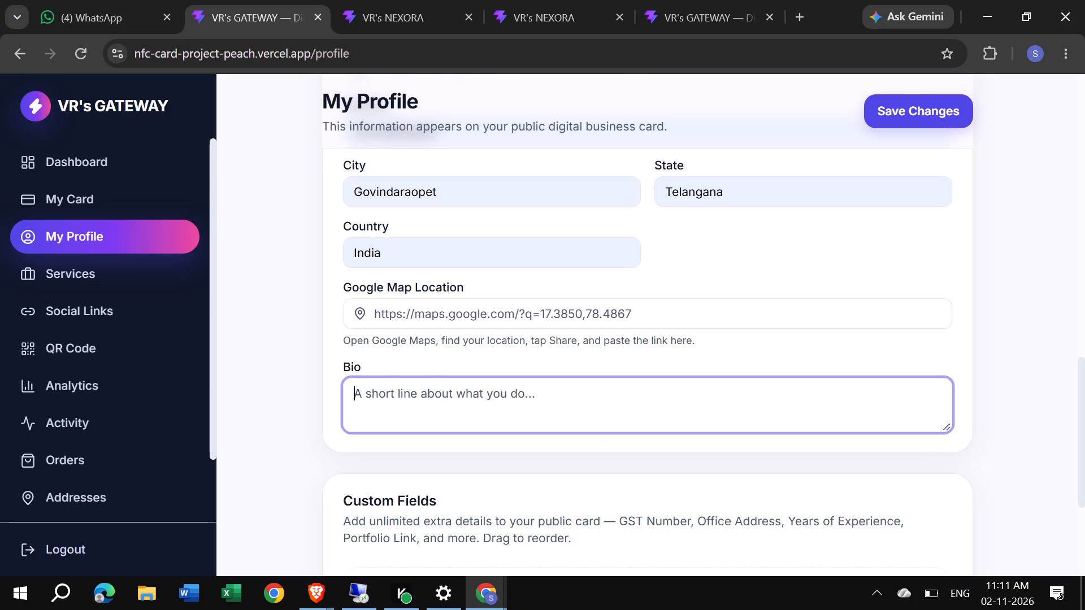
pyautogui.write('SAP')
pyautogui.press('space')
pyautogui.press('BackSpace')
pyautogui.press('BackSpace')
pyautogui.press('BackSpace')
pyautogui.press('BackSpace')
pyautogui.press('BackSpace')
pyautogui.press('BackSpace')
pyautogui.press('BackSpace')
# Enter "SAP ABAP Consultant" as the profile's bio.
pyautogui.hscroll(1, 754, 300)
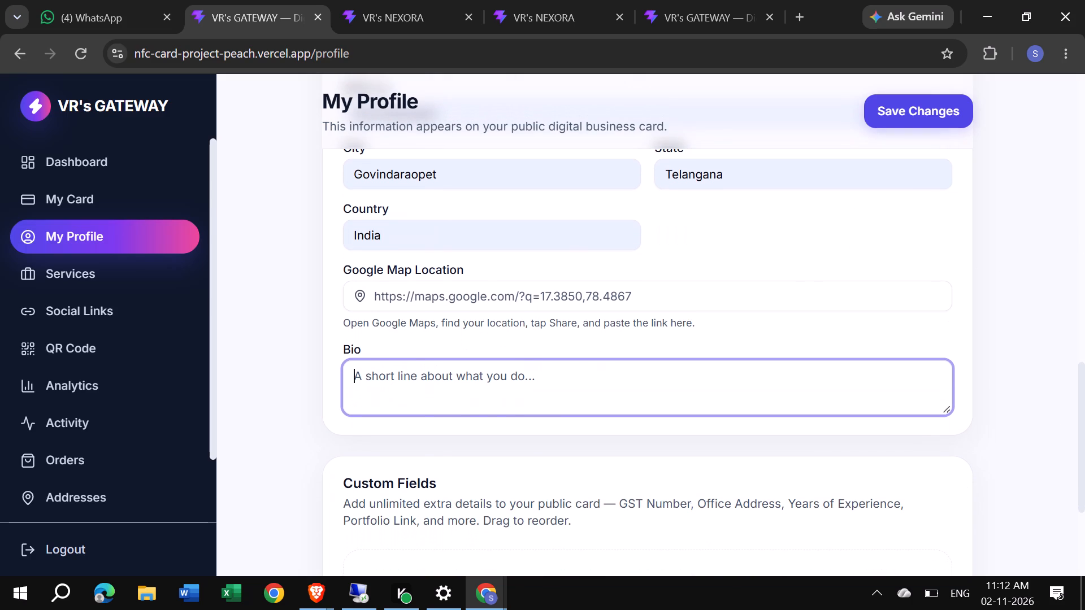
pyautogui.scroll(-1, 754, 300)
pyautogui.scroll(1, 754, 300)
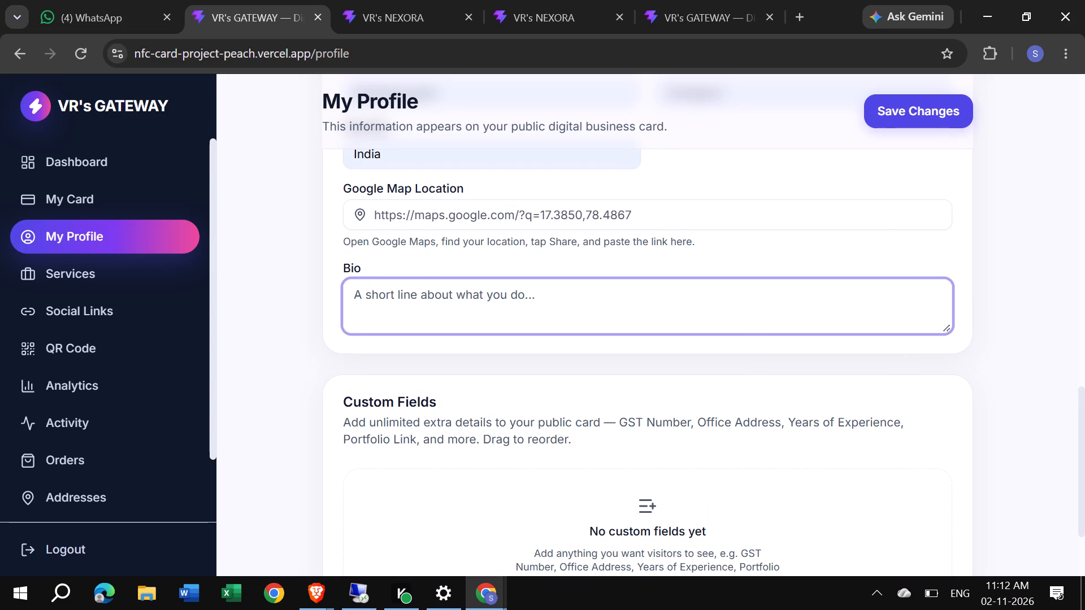
pyautogui.write('SAp')
pyautogui.press('BackSpace')
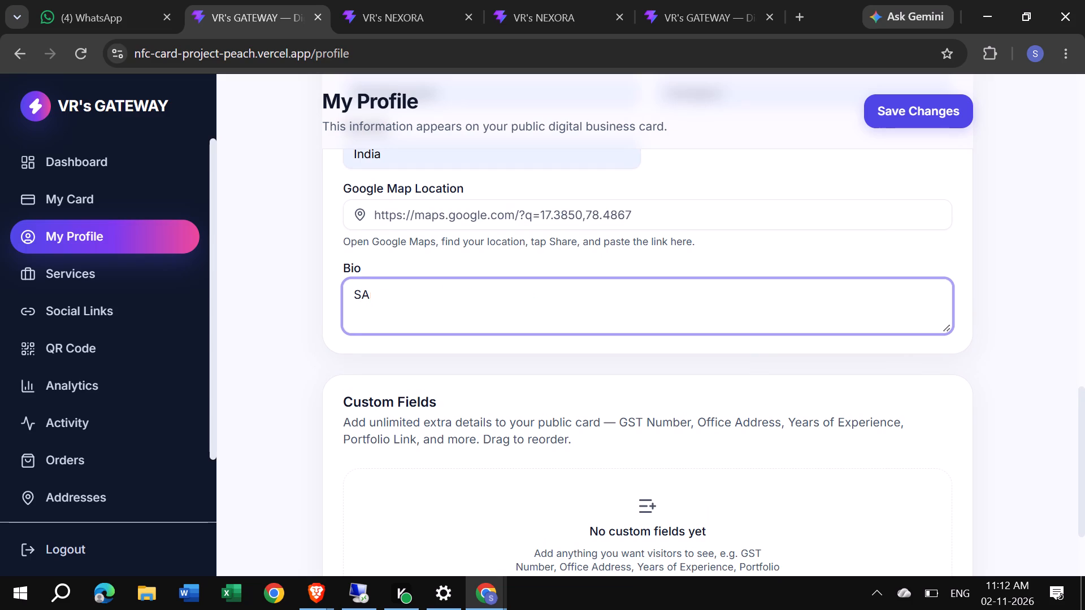
pyautogui.write('P ABAP CO')
pyautogui.press('BackSpace')
pyautogui.write('onsultant')
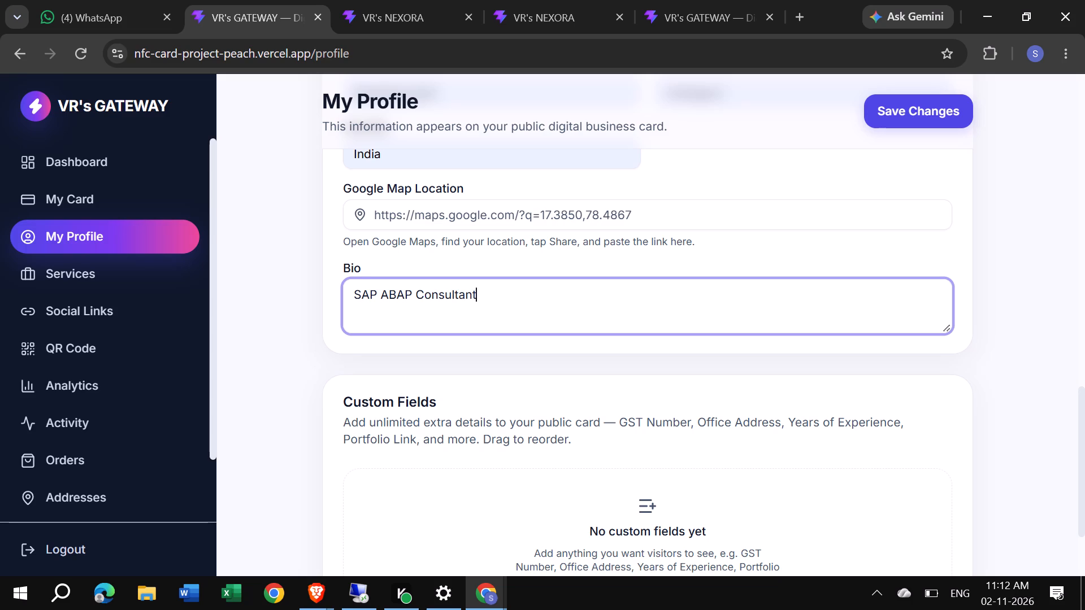
pyautogui.scroll(-4, 447, 416)
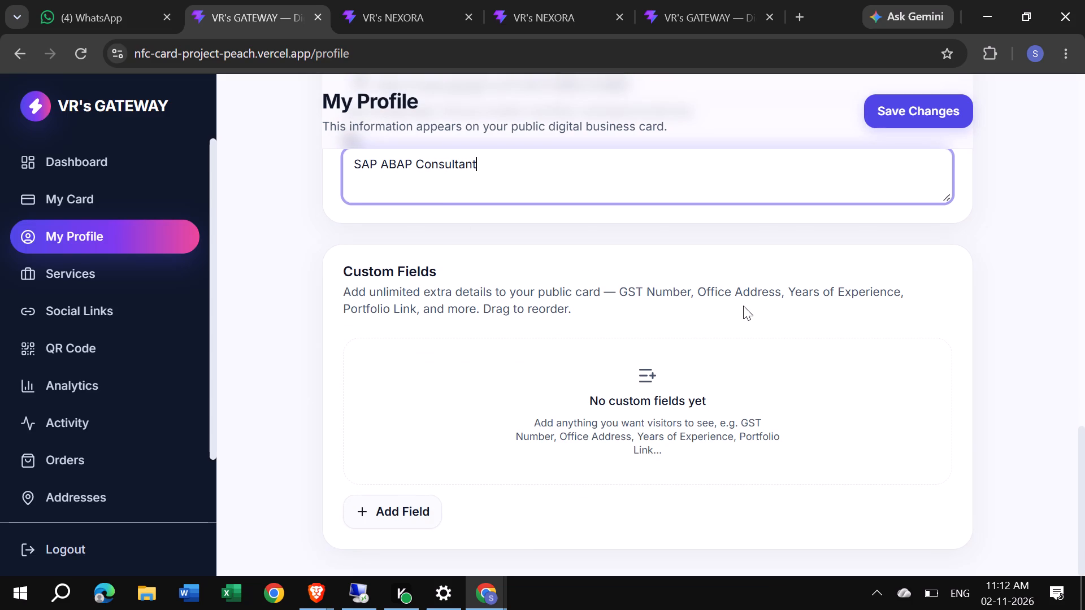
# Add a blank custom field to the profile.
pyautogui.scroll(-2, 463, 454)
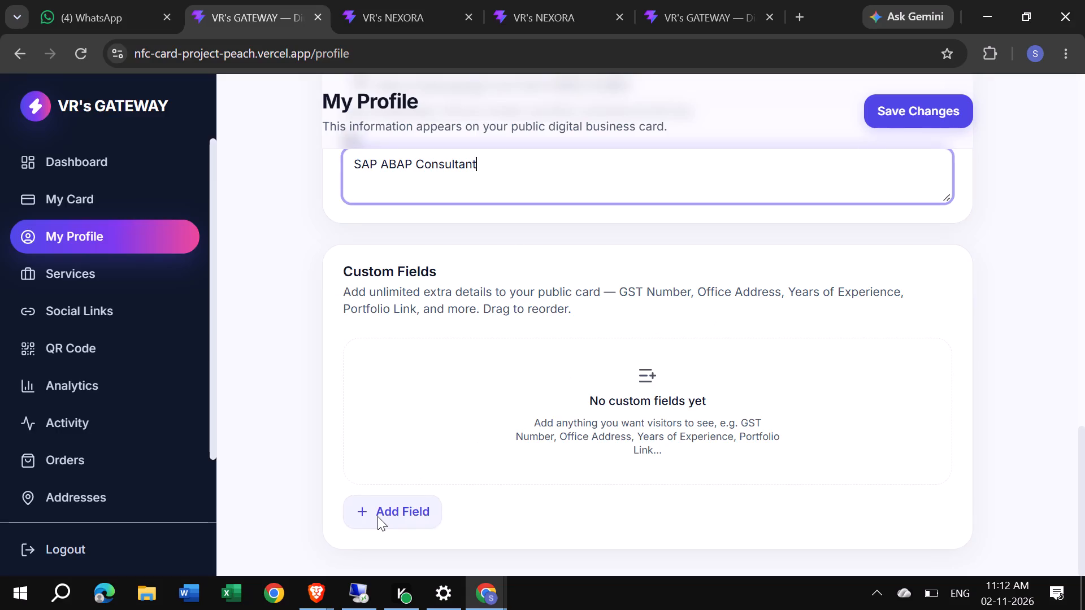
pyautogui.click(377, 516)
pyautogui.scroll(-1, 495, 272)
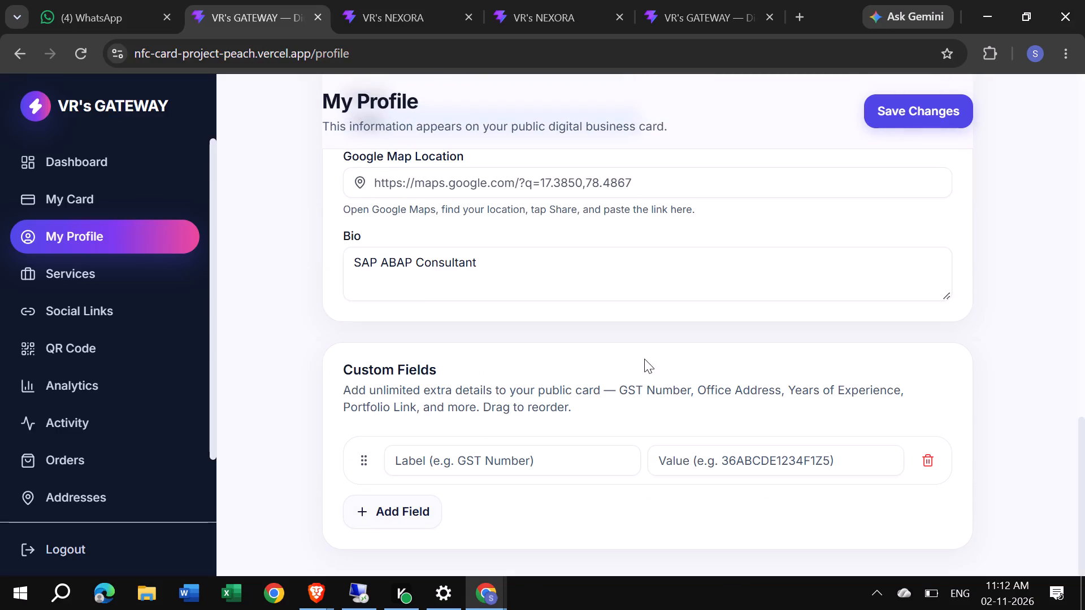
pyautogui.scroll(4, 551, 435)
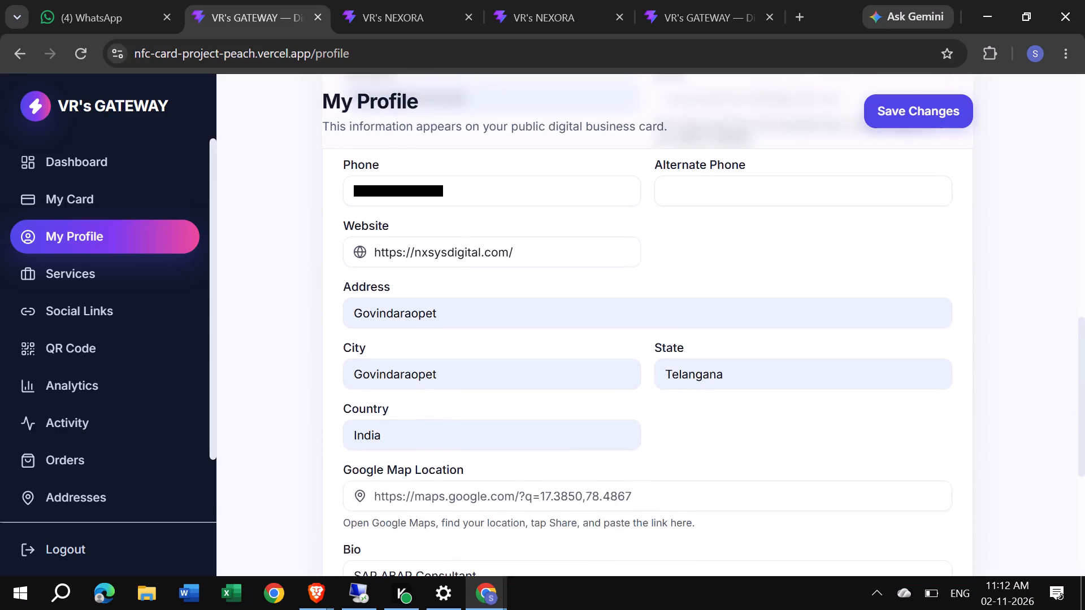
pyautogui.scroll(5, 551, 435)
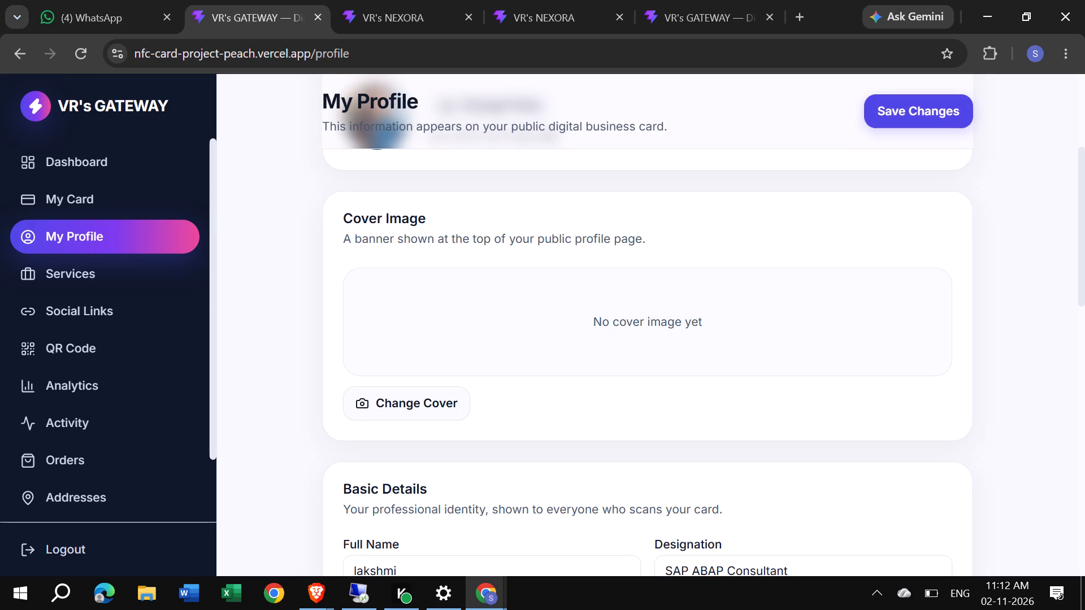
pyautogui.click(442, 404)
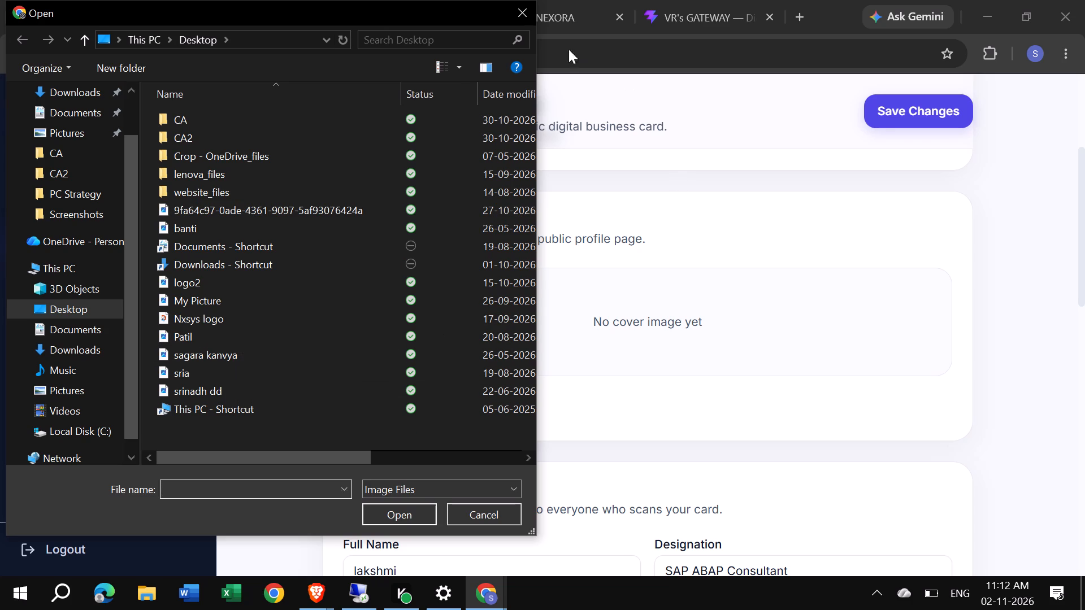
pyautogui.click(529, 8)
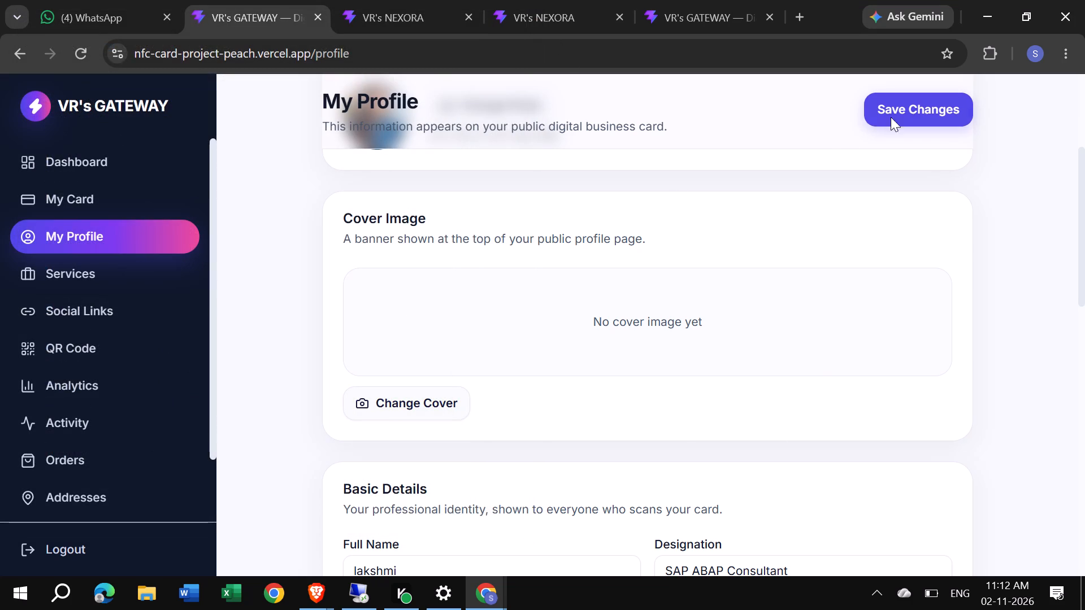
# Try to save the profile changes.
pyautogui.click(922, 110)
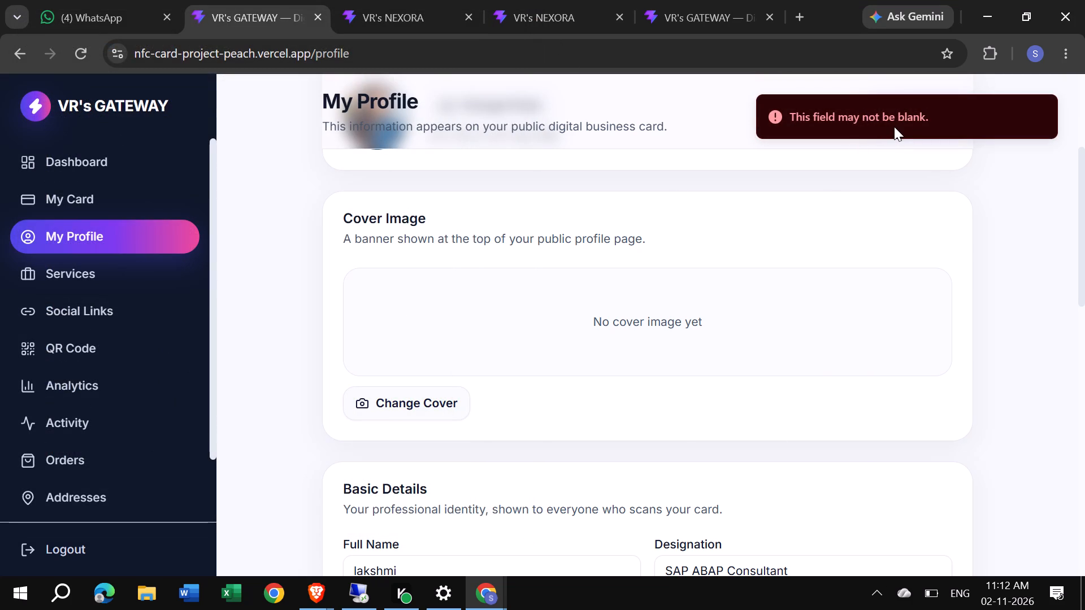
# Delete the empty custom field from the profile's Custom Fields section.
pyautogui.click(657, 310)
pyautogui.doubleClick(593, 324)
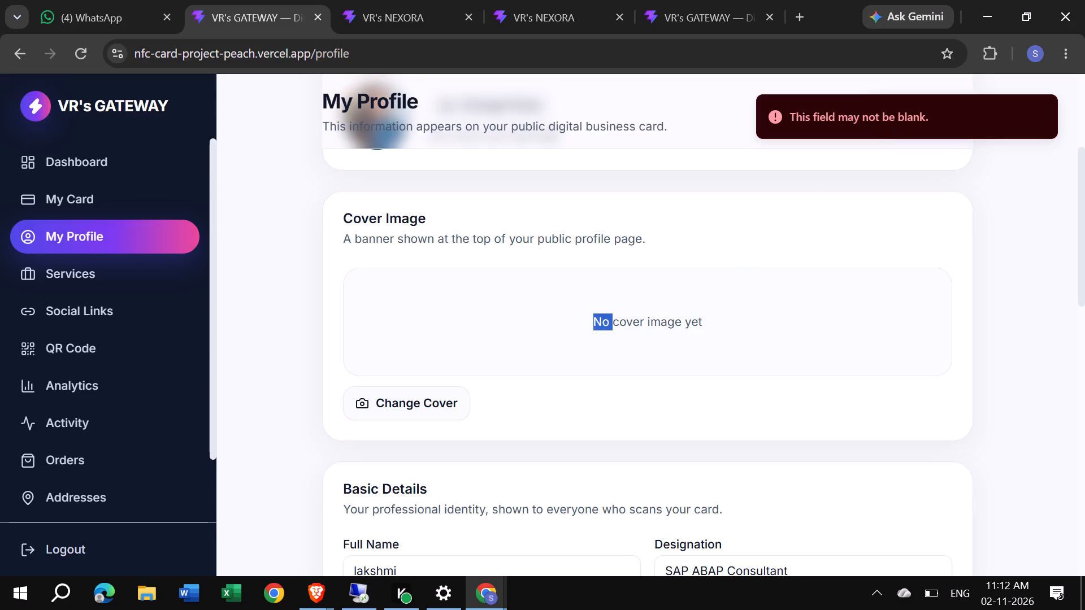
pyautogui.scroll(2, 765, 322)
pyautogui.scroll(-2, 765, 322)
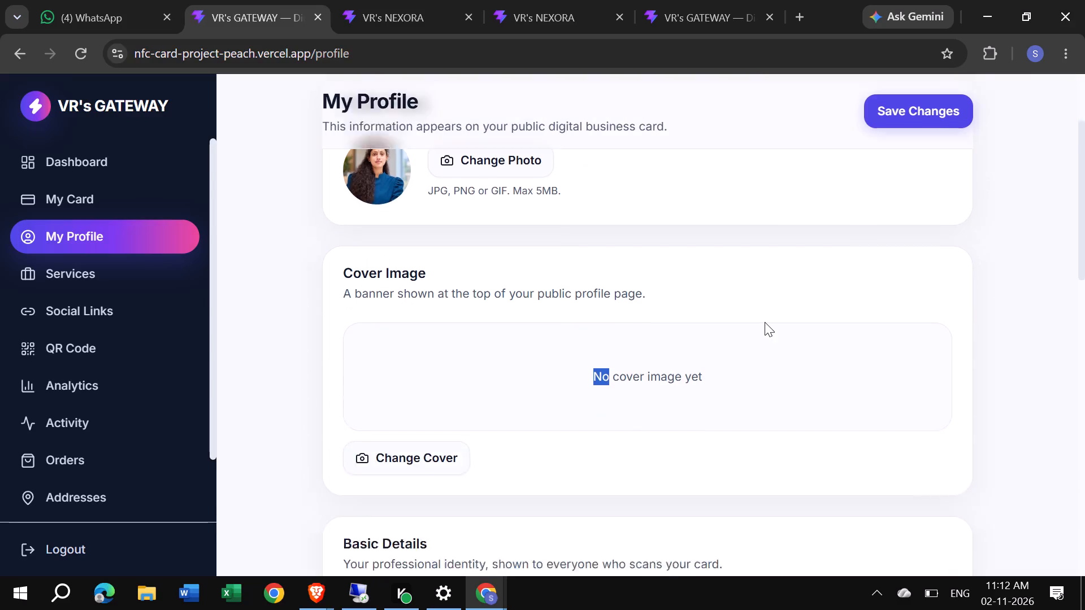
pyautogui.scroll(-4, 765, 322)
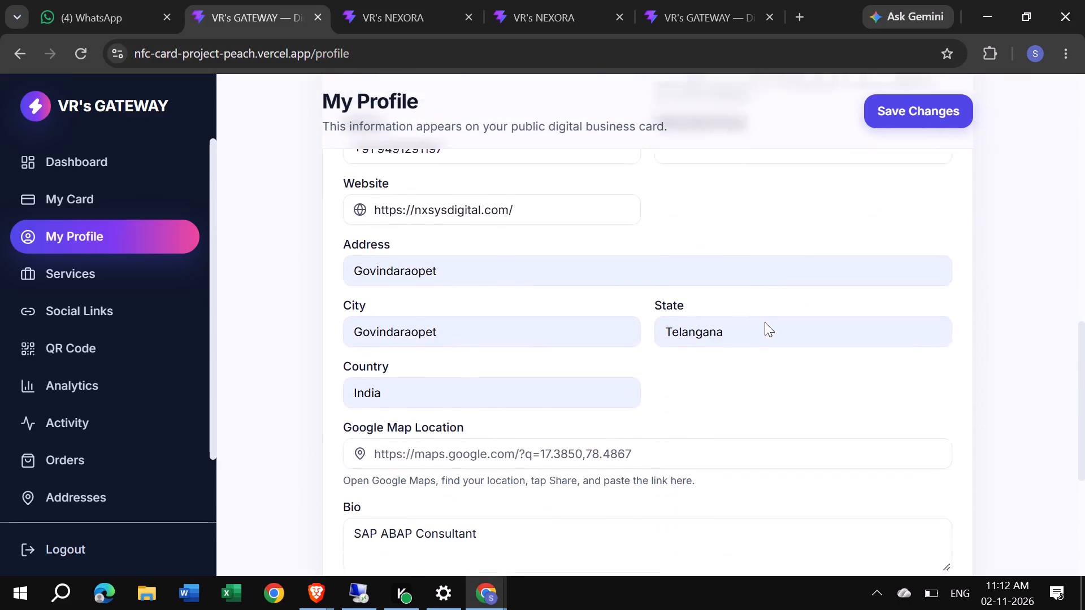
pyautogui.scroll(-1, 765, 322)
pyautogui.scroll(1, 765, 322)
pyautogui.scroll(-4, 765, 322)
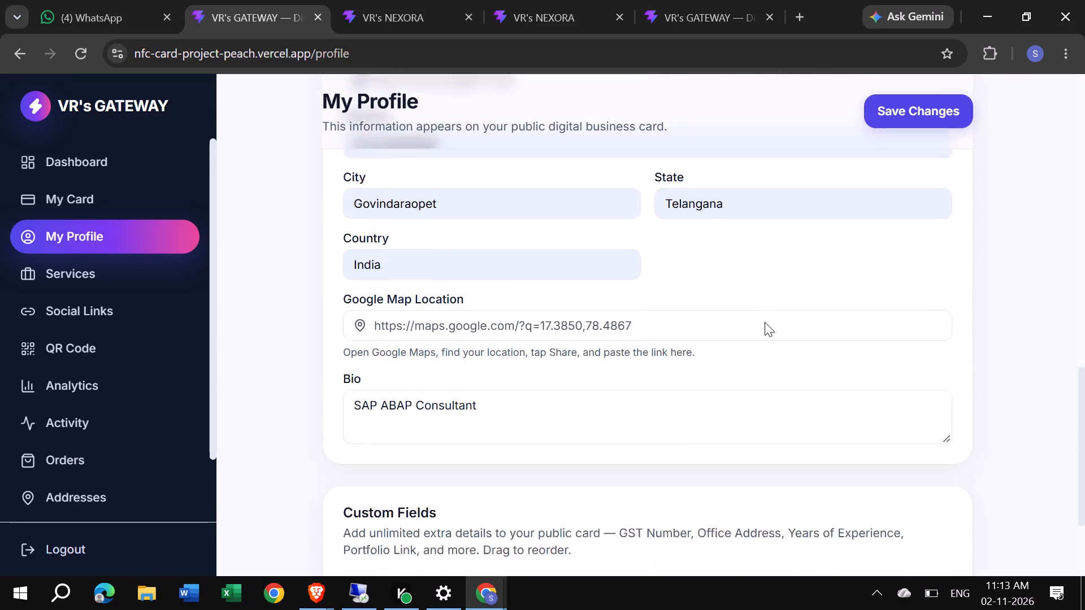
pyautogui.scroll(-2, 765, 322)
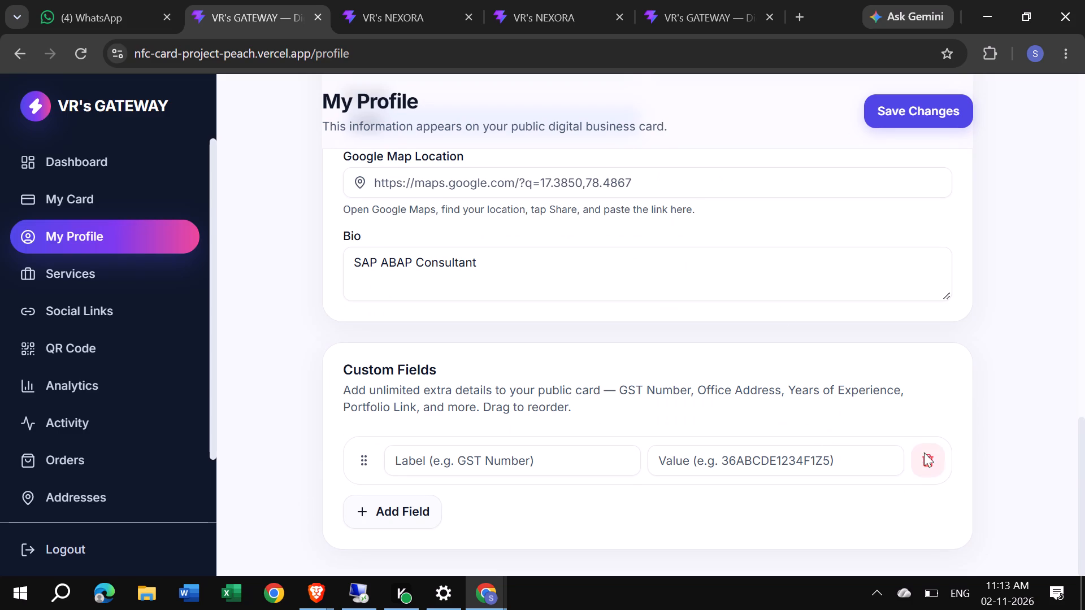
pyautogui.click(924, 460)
# Save the profile changes.
pyautogui.scroll(-1, 802, 333)
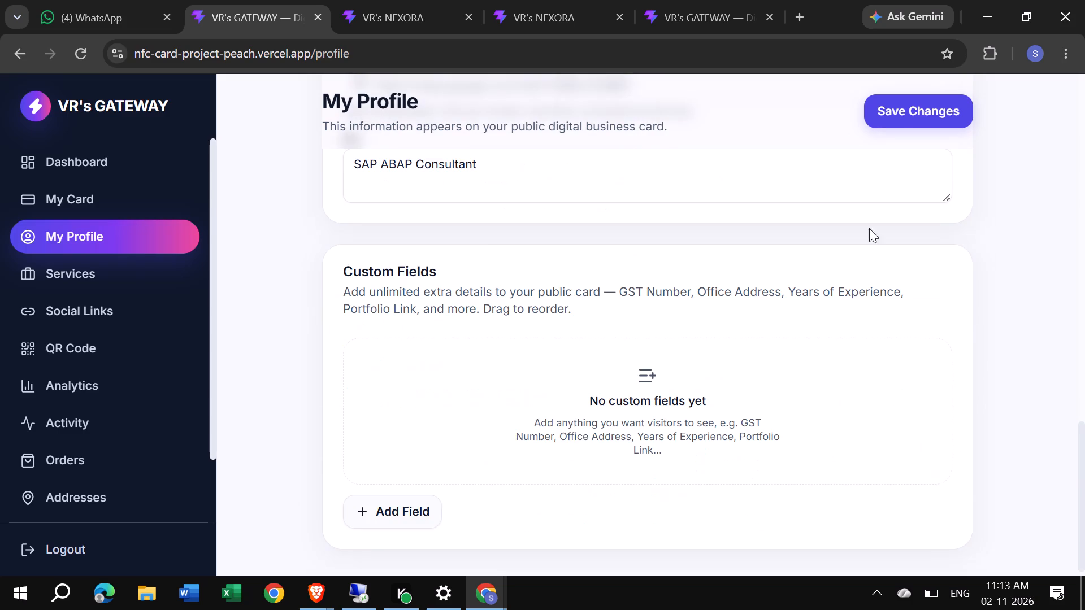
pyautogui.click(919, 108)
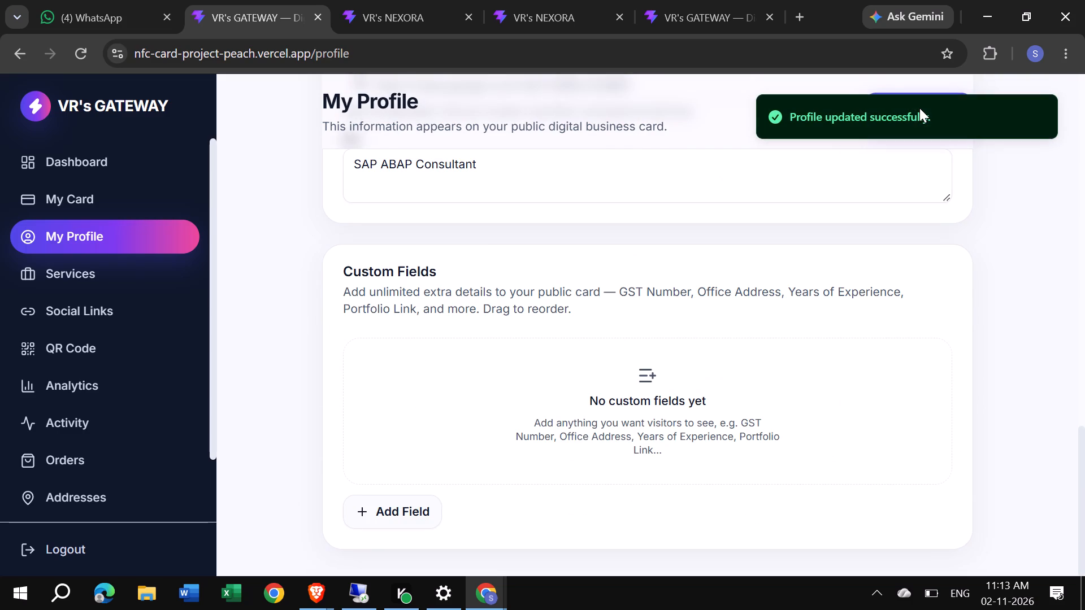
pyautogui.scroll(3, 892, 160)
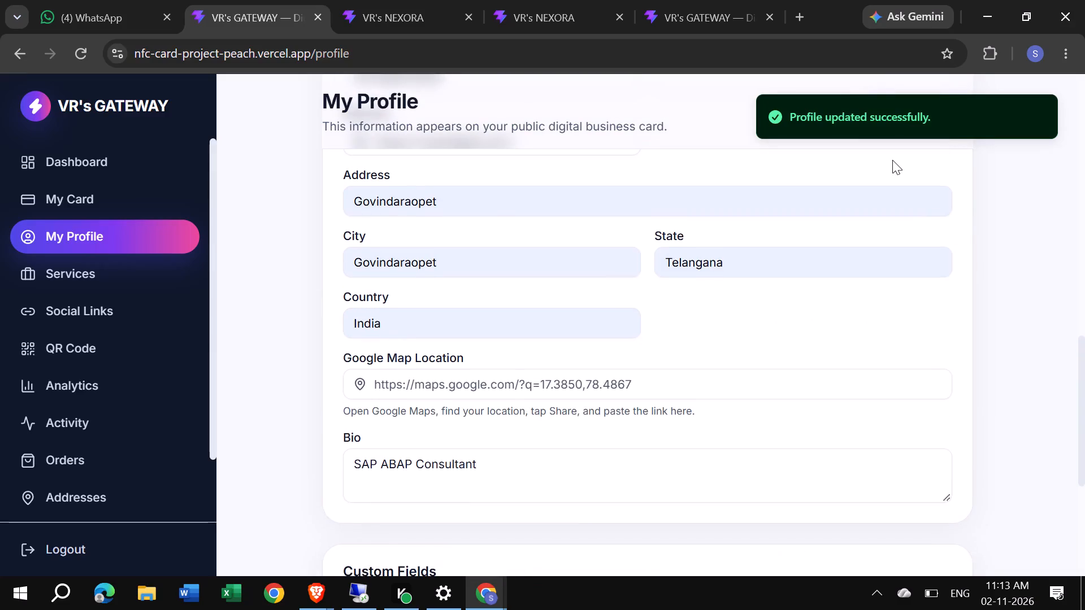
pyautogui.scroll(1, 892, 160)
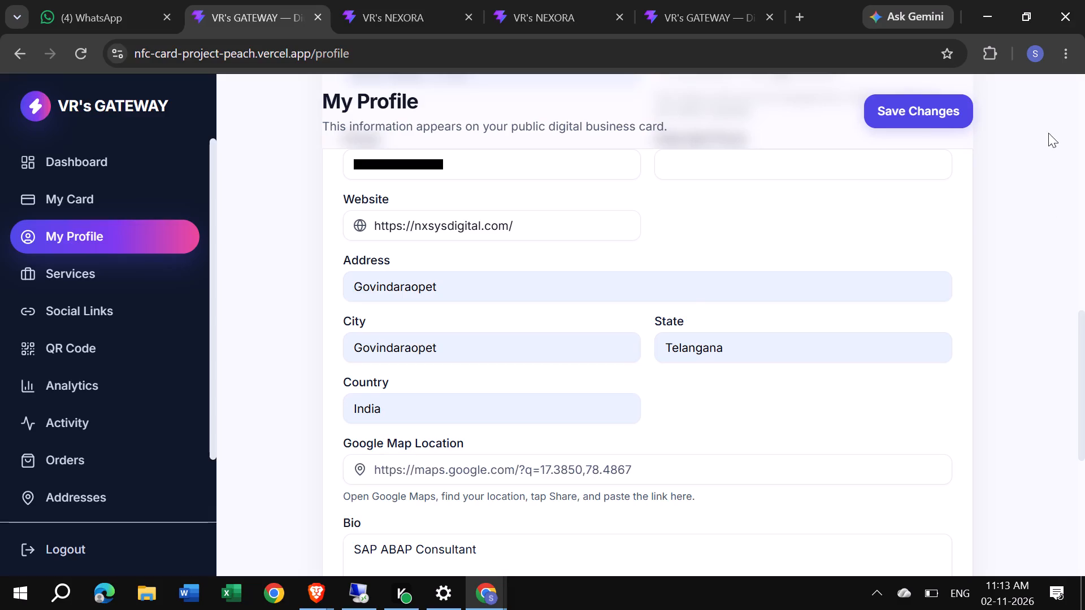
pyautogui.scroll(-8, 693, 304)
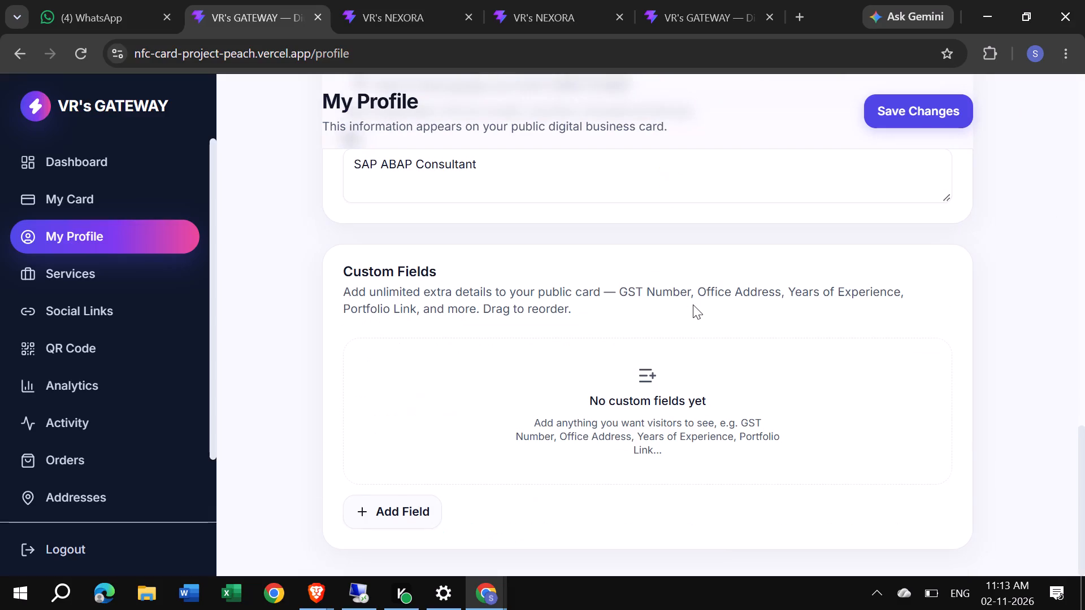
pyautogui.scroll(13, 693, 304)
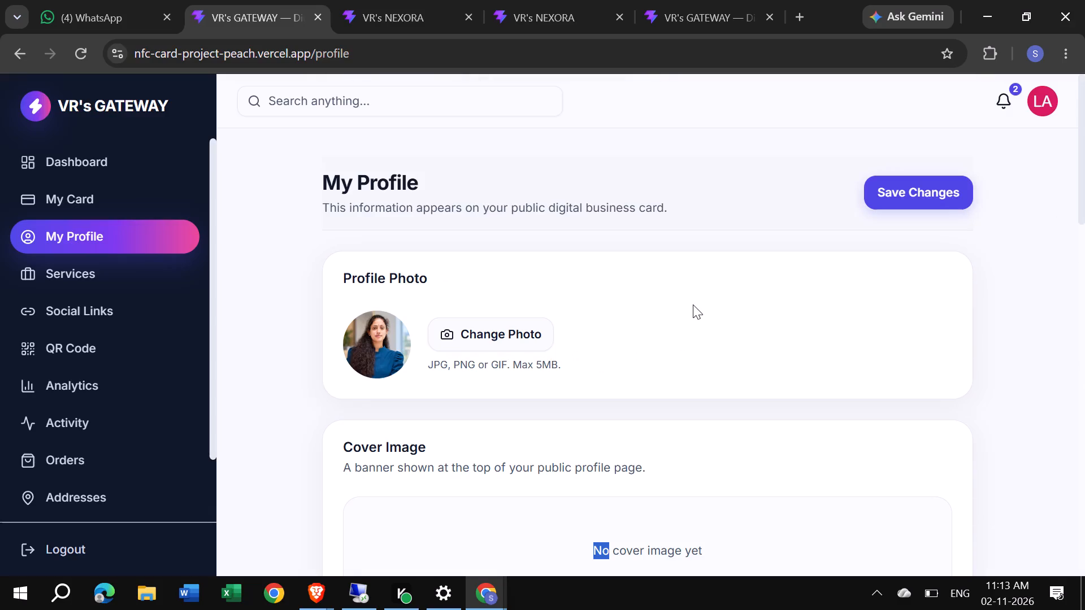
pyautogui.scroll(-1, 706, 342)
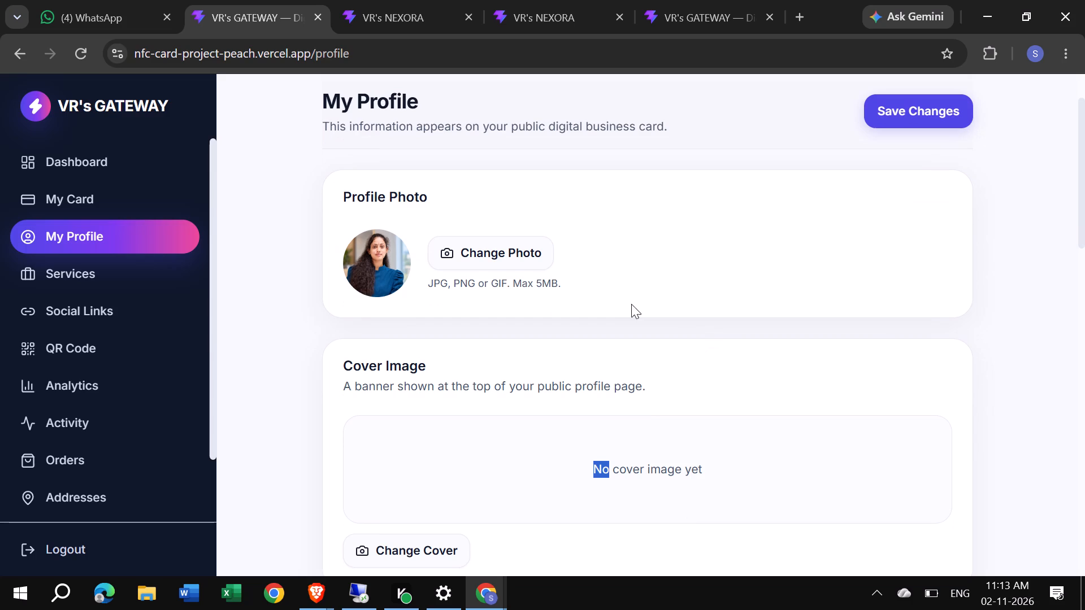
# Open the Services page of the business card dashboard.
pyautogui.click(74, 267)
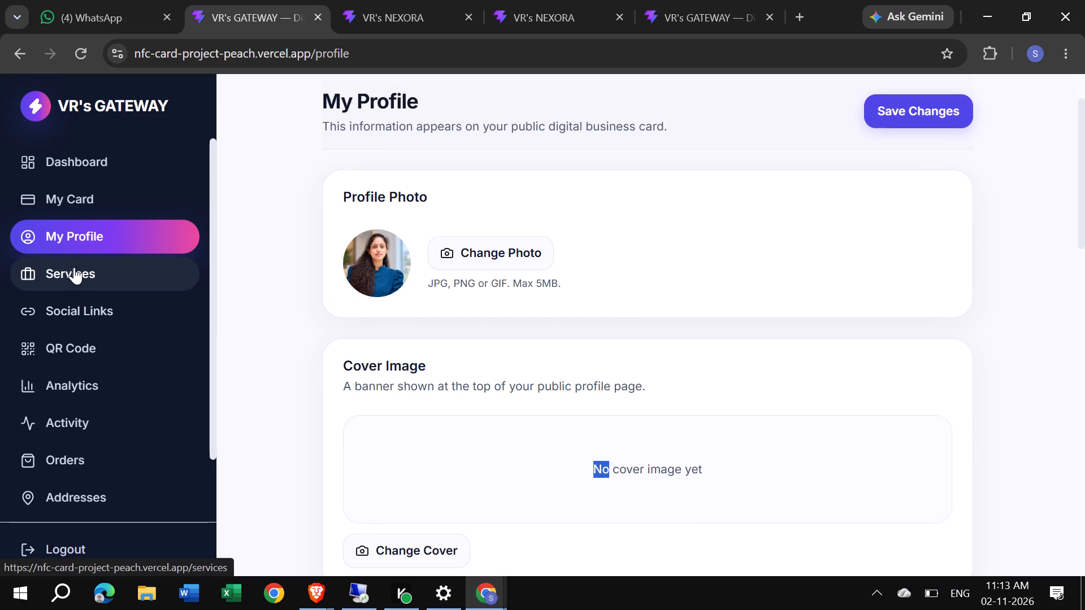
pyautogui.click(73, 237)
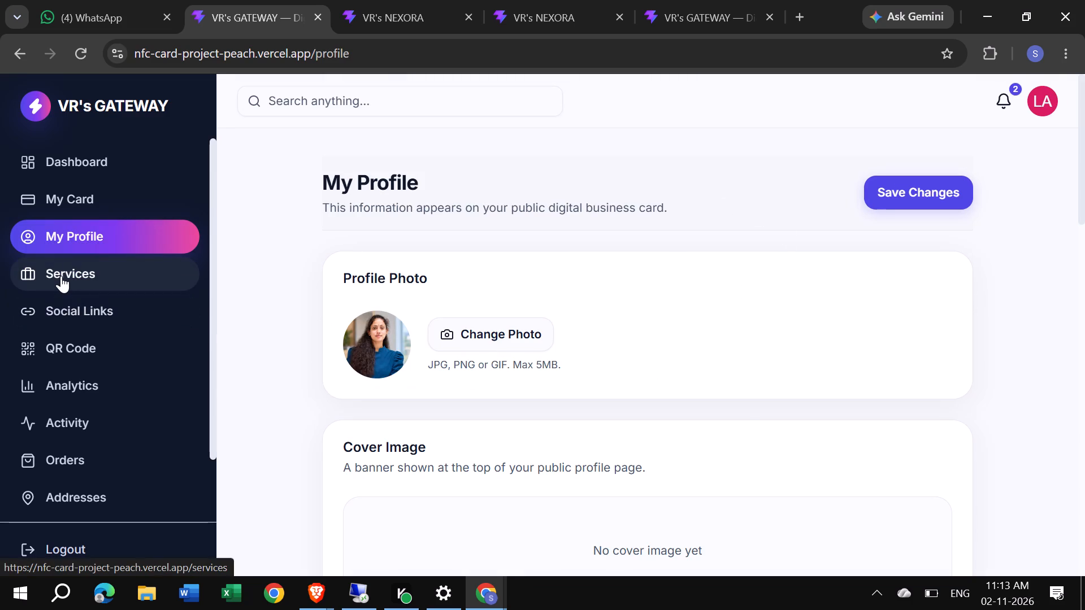
pyautogui.click(63, 310)
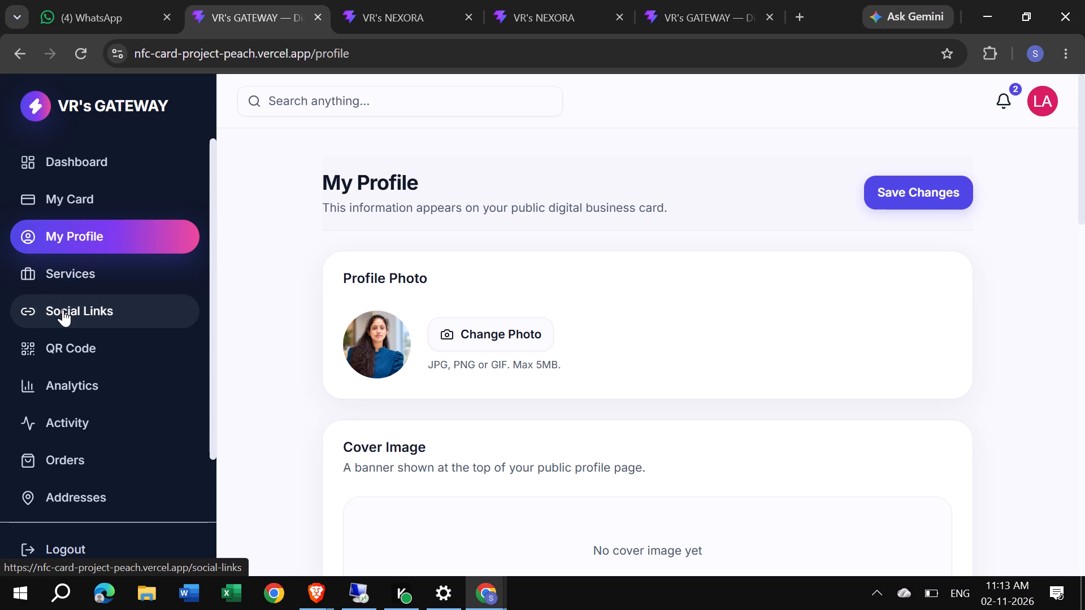
pyautogui.click(75, 271)
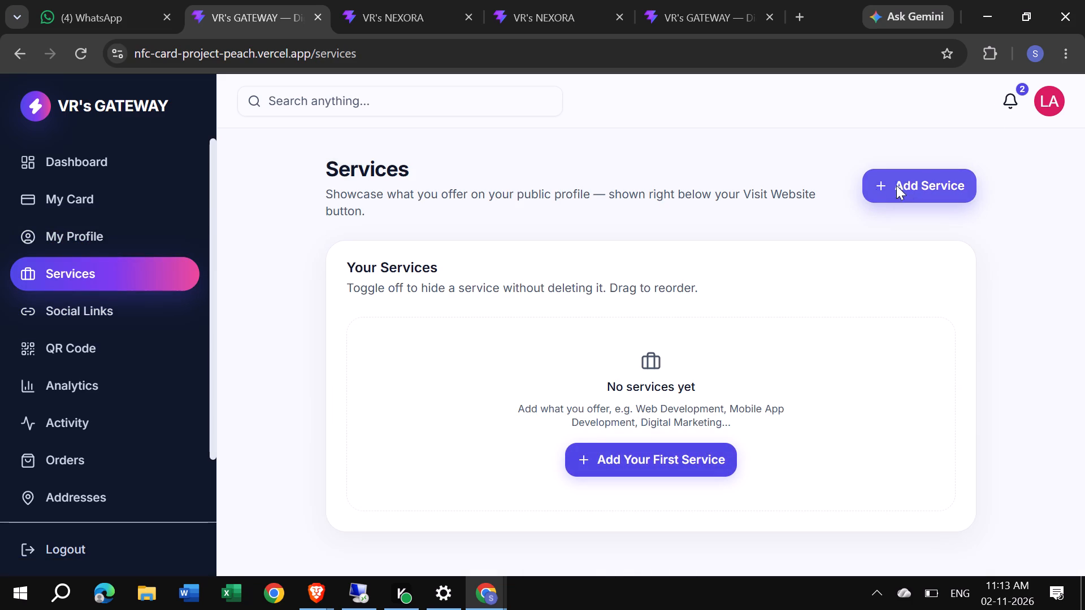
# Start adding a new service and enter a service title beginning with "Digital".
pyautogui.scroll(-3, 620, 468)
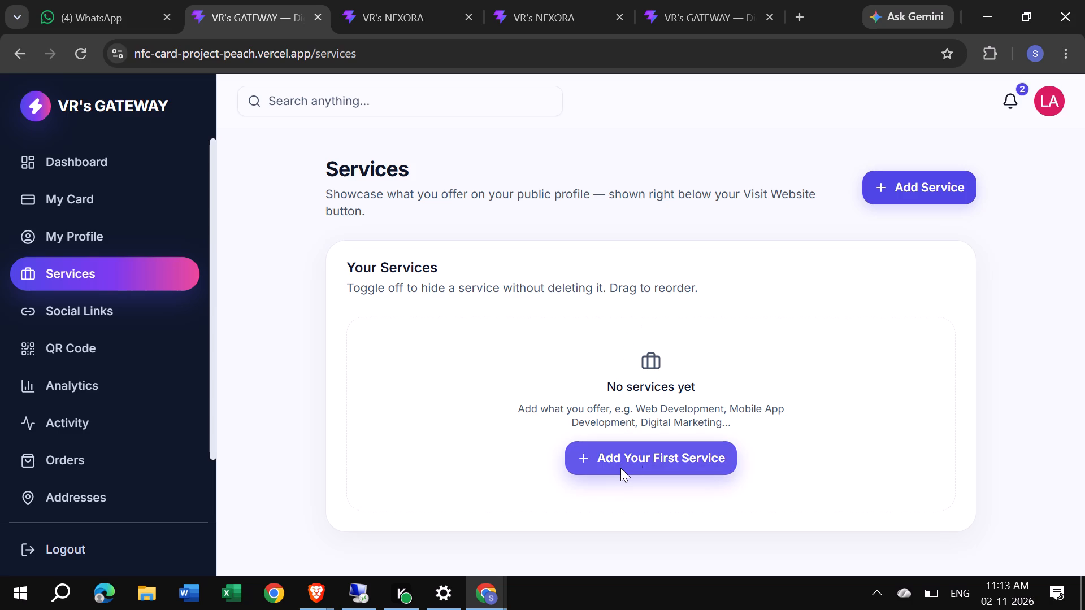
pyautogui.click(931, 188)
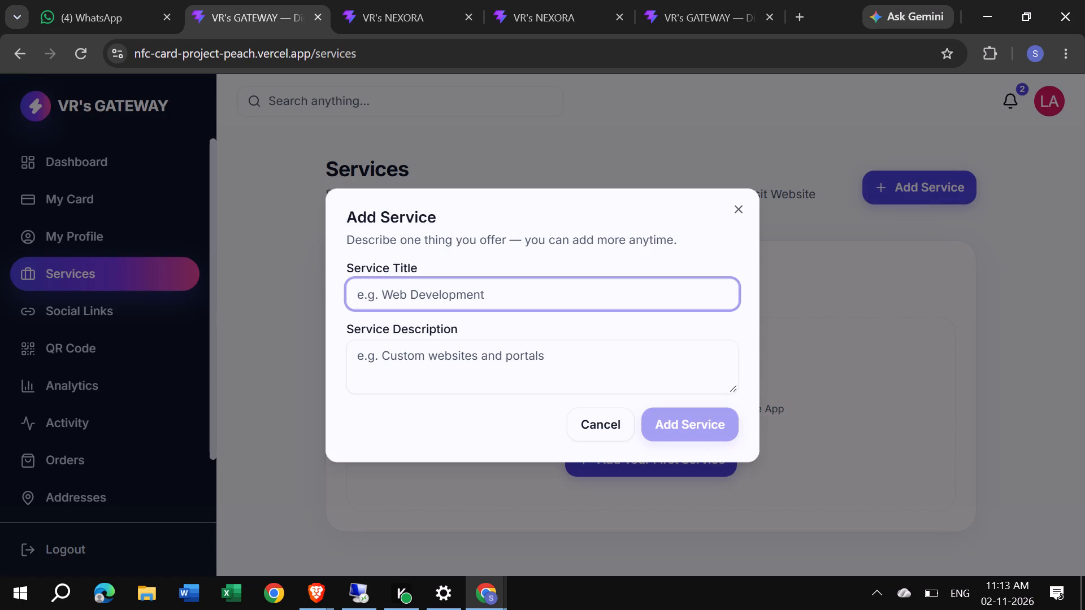
pyautogui.click(464, 288)
pyautogui.click(433, 299)
# Title the new service "Digital Marketing" and begin its description with "handel".
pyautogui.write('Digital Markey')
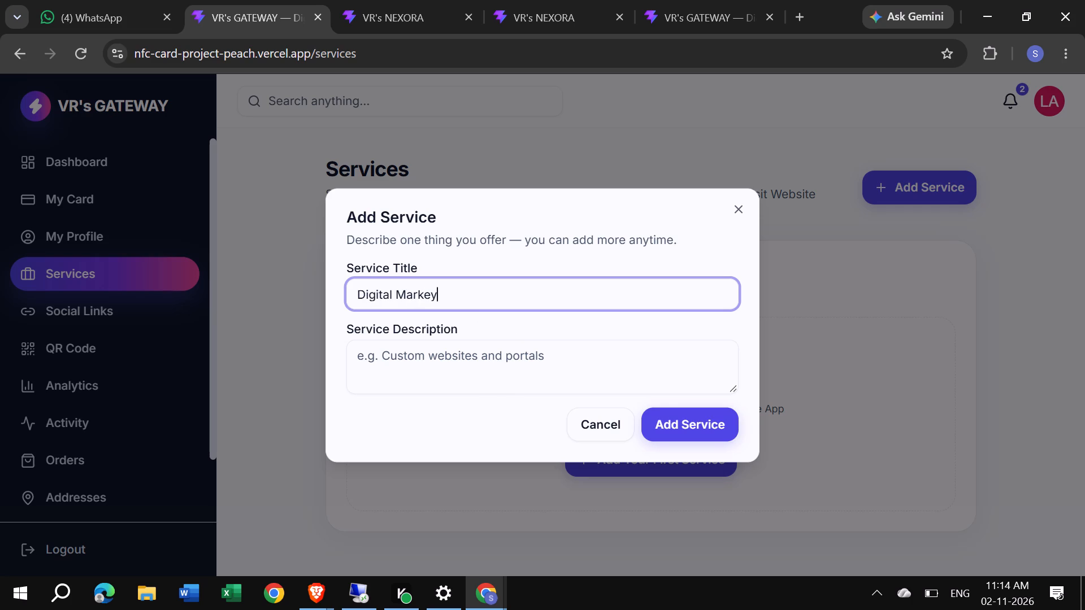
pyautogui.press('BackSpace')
pyautogui.write('ting')
pyautogui.click(402, 355)
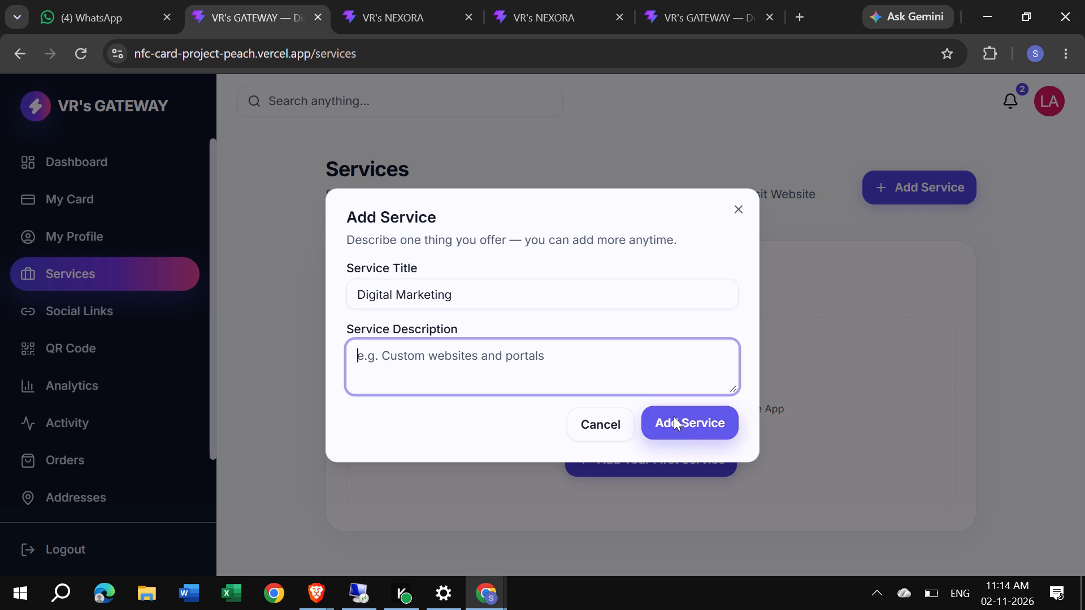
pyautogui.click(487, 365)
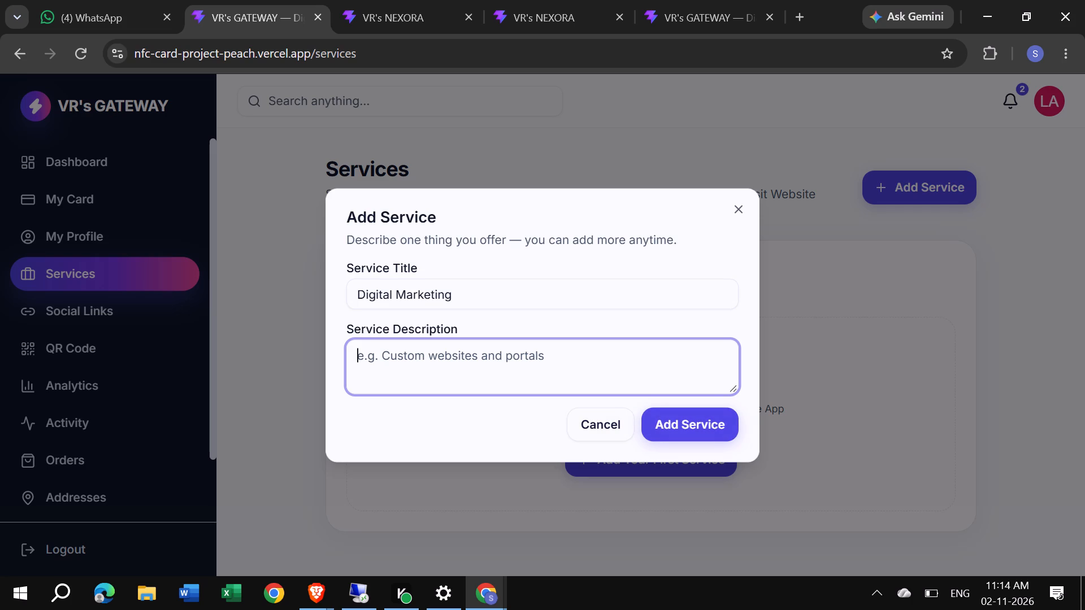
pyautogui.write('handel')
pyautogui.press('space')
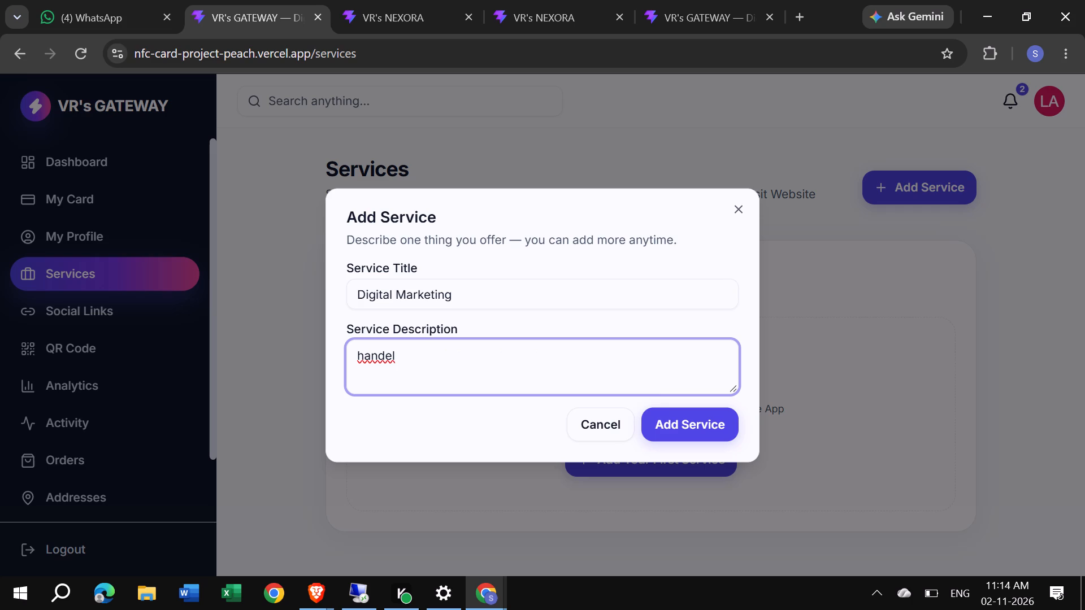
# Complete the service description as "handel bussiness lines" and add the Digital Marketing service.
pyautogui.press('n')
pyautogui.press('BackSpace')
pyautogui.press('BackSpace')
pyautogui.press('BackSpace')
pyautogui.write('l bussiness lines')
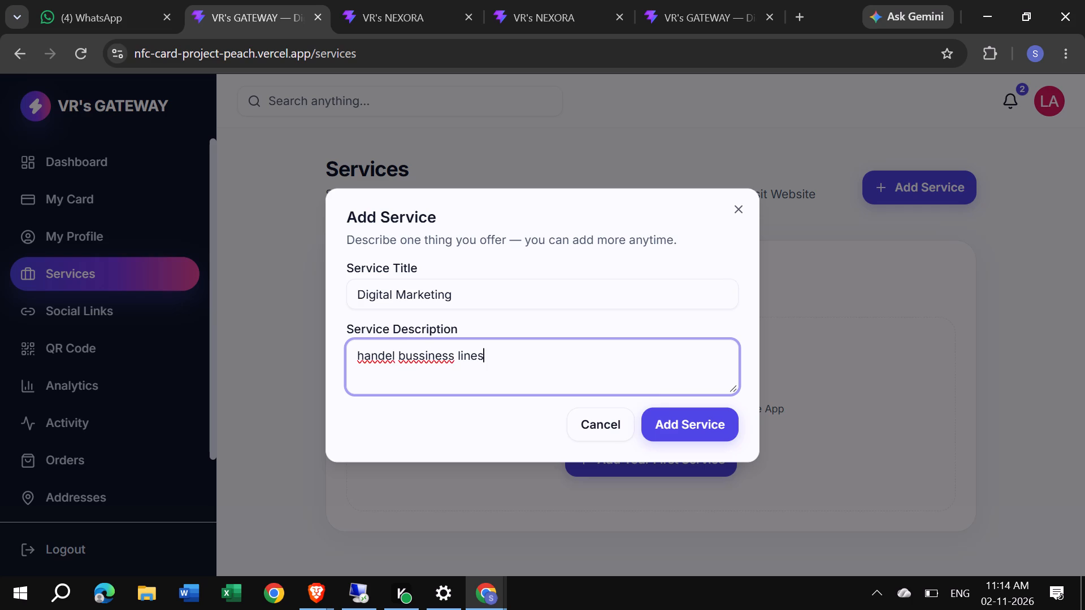
pyautogui.click(657, 417)
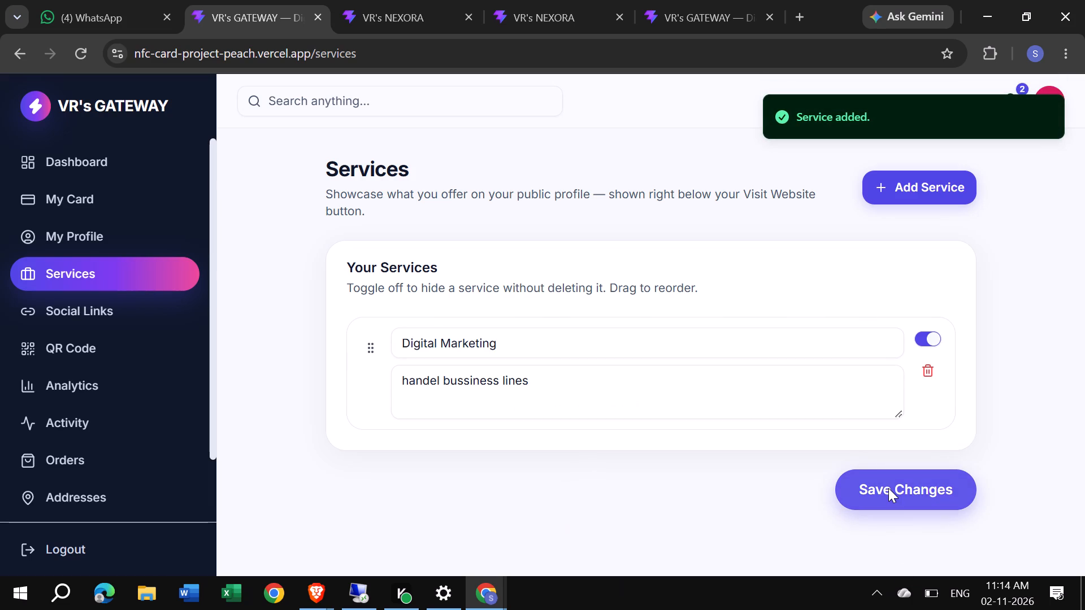
pyautogui.click(76, 306)
pyautogui.click(545, 365)
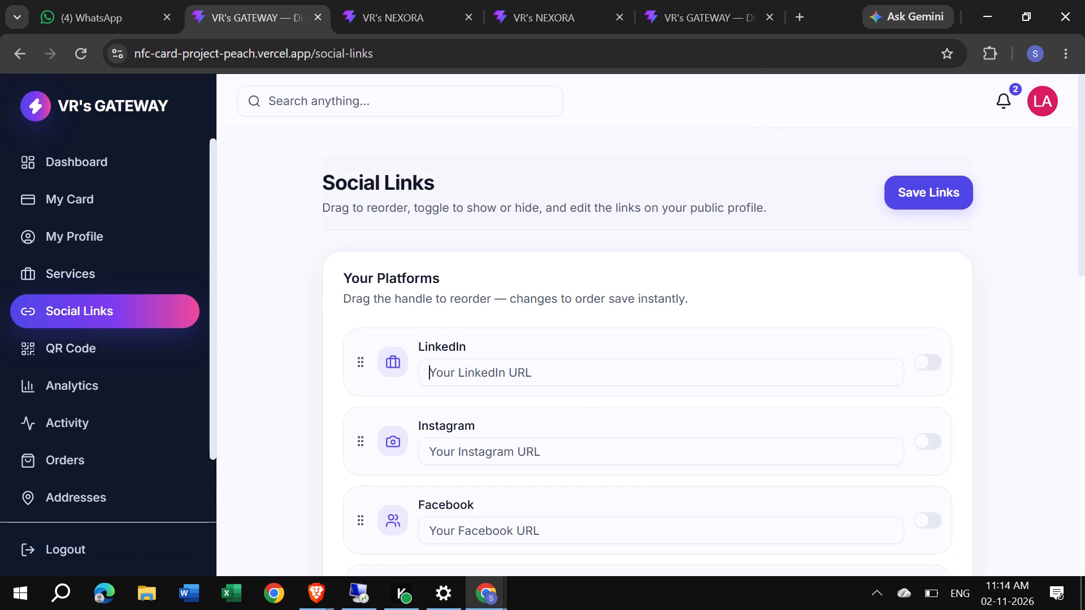
pyautogui.hotkey('ctrl', 'v')
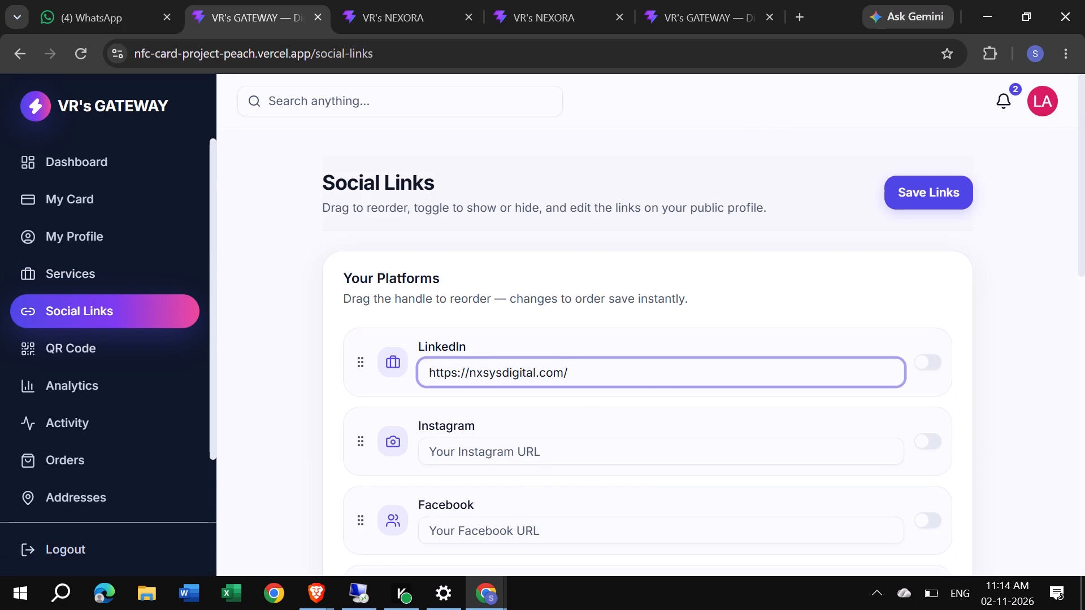
pyautogui.click(535, 448)
pyautogui.hotkey('ctrl', 'v')
pyautogui.scroll(-2, 694, 459)
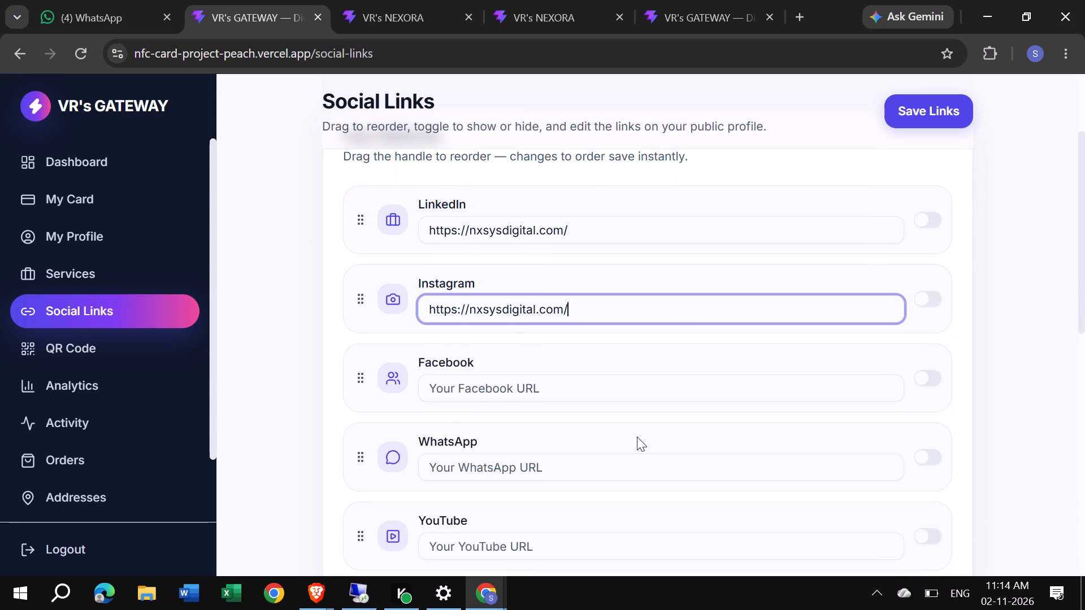
pyautogui.click(562, 387)
pyautogui.hotkey('ctrl', 'v')
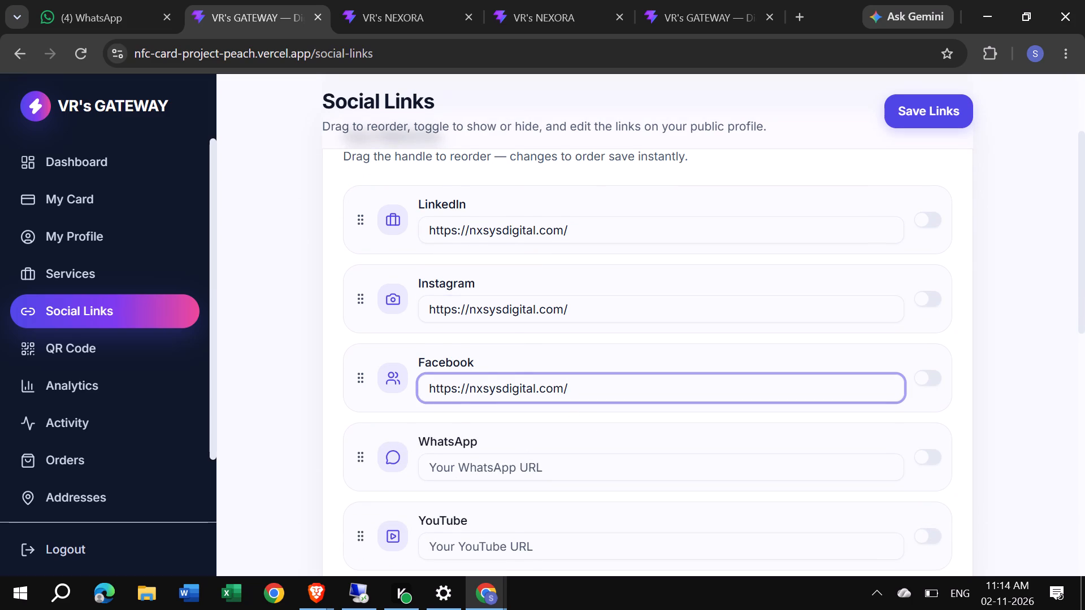
pyautogui.click(507, 473)
pyautogui.hotkey('ctrl', 'v')
pyautogui.scroll(-2, 615, 419)
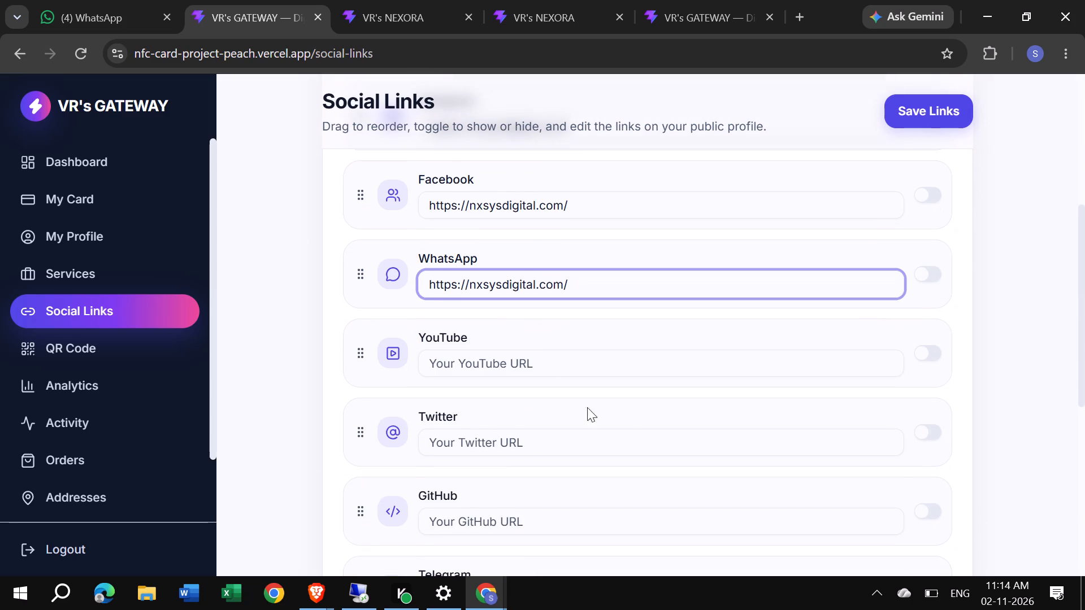
pyautogui.click(513, 360)
pyautogui.hotkey('ctrl', 'v')
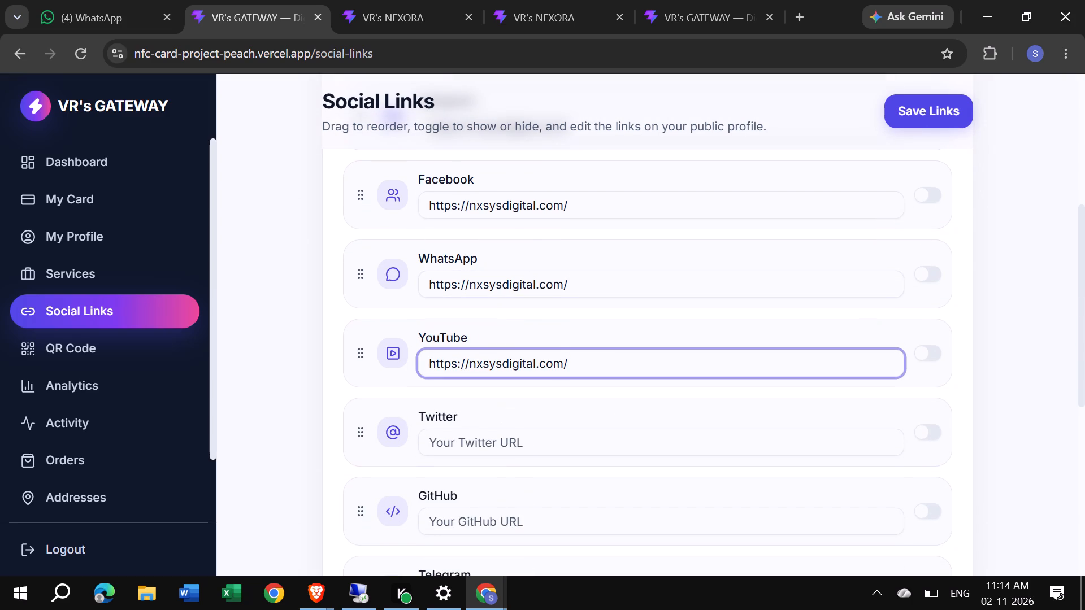
pyautogui.click(499, 434)
pyautogui.hotkey('ctrl', 'v')
pyautogui.scroll(-1, 601, 454)
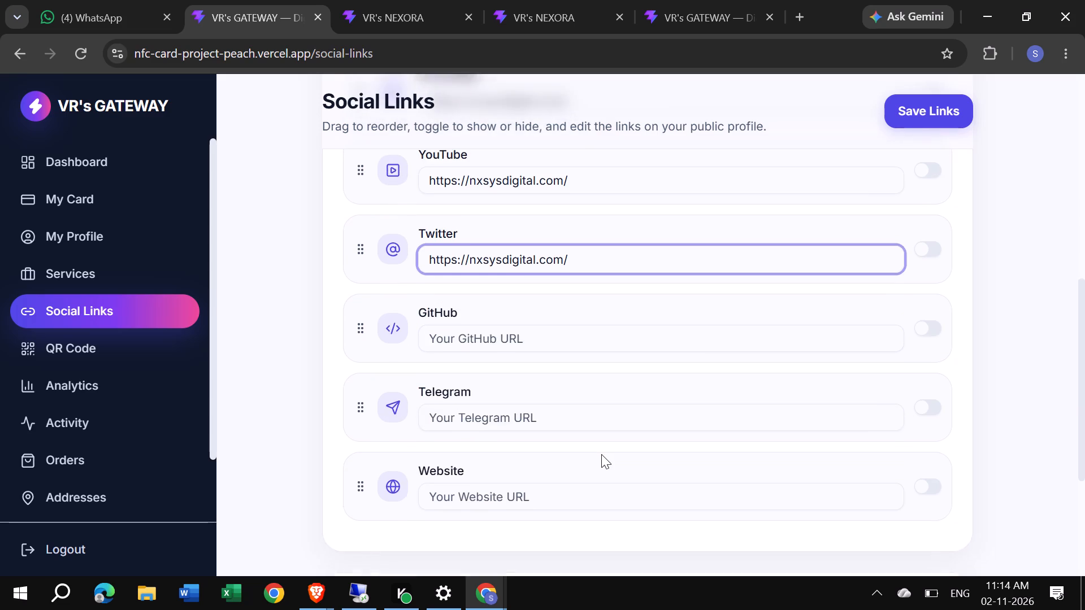
pyautogui.scroll(-1, 601, 454)
pyautogui.click(504, 253)
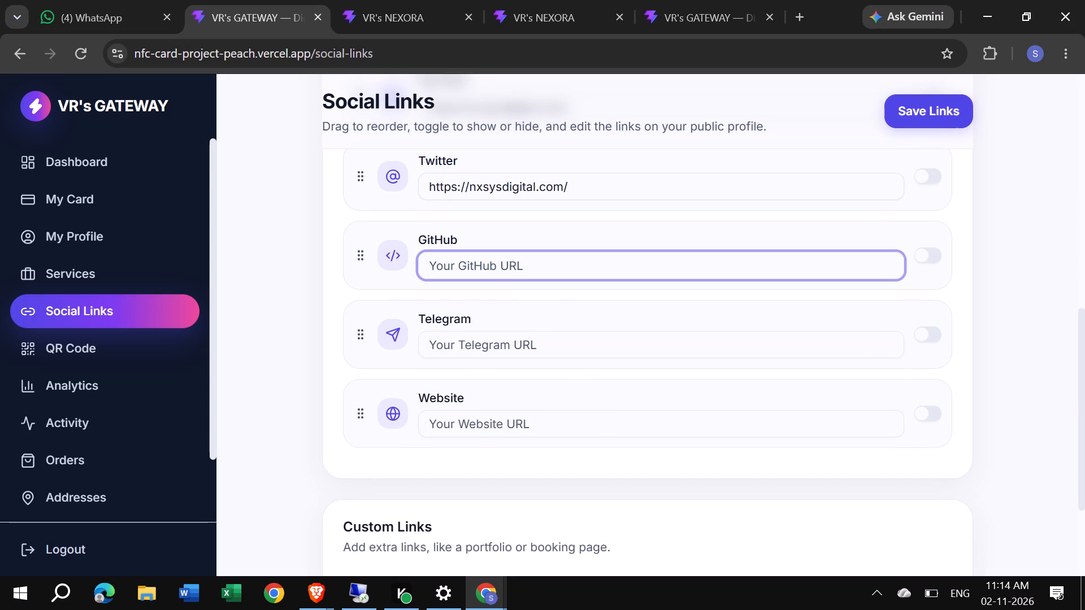
pyautogui.hotkey('ctrl', 'v')
pyautogui.click(483, 350)
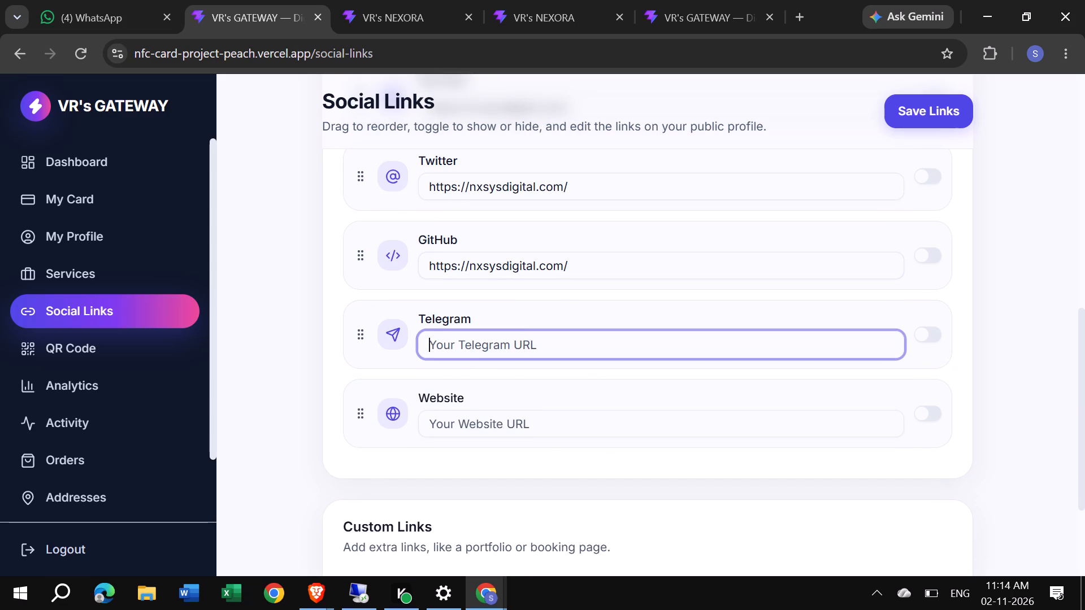
pyautogui.hotkey('ctrl', 'v')
pyautogui.click(488, 422)
pyautogui.hotkey('ctrl', 'v')
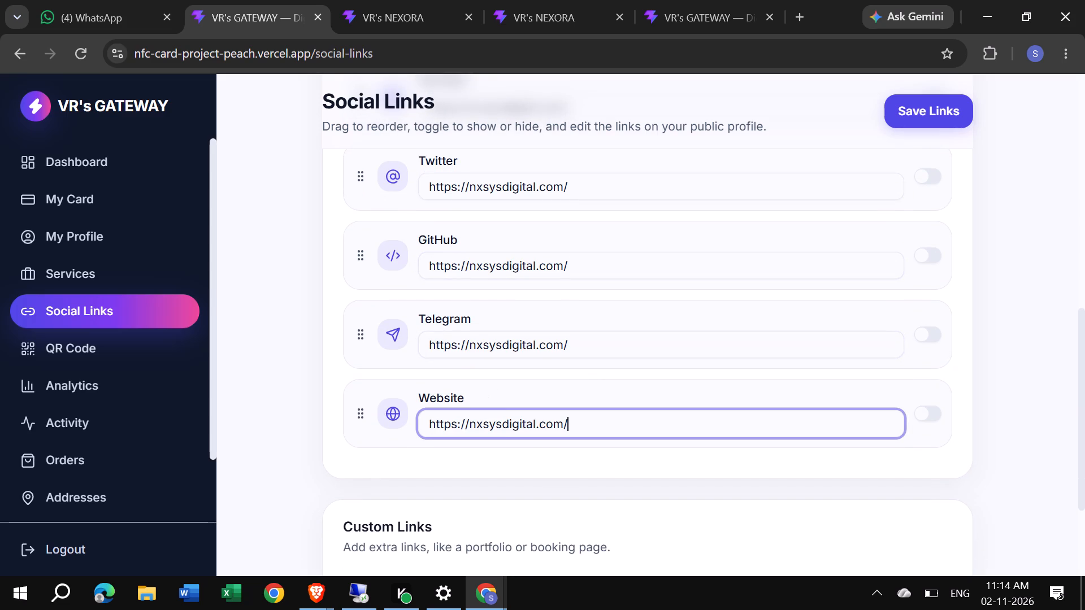
# Switch on the LinkedIn, Instagram, Facebook and WhatsApp links so they show on the public profile.
pyautogui.scroll(-2, 649, 393)
pyautogui.scroll(5, 649, 393)
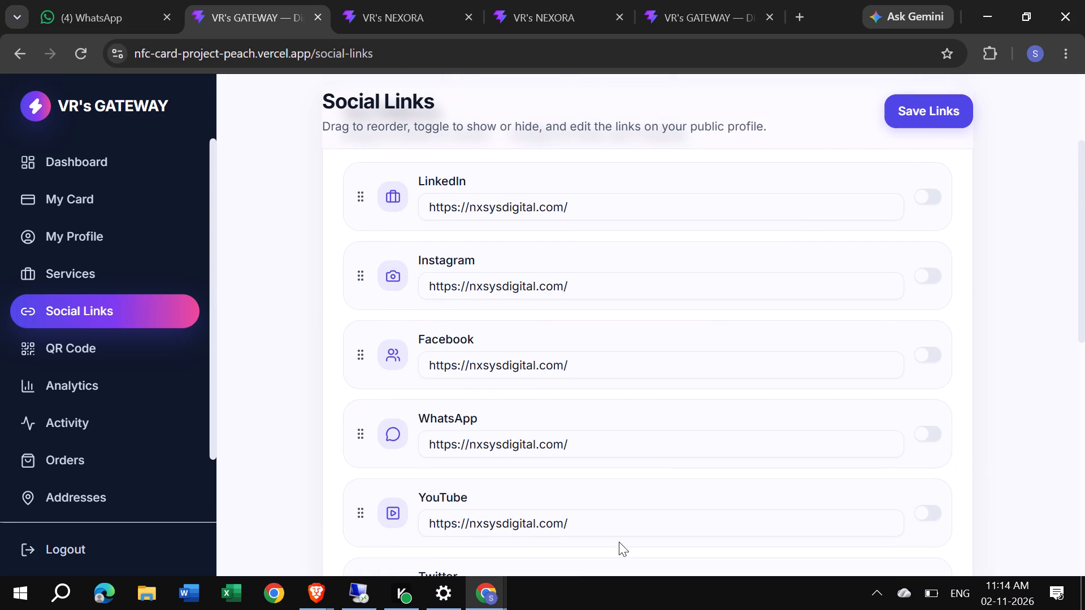
pyautogui.scroll(-5, 619, 542)
pyautogui.scroll(4, 760, 354)
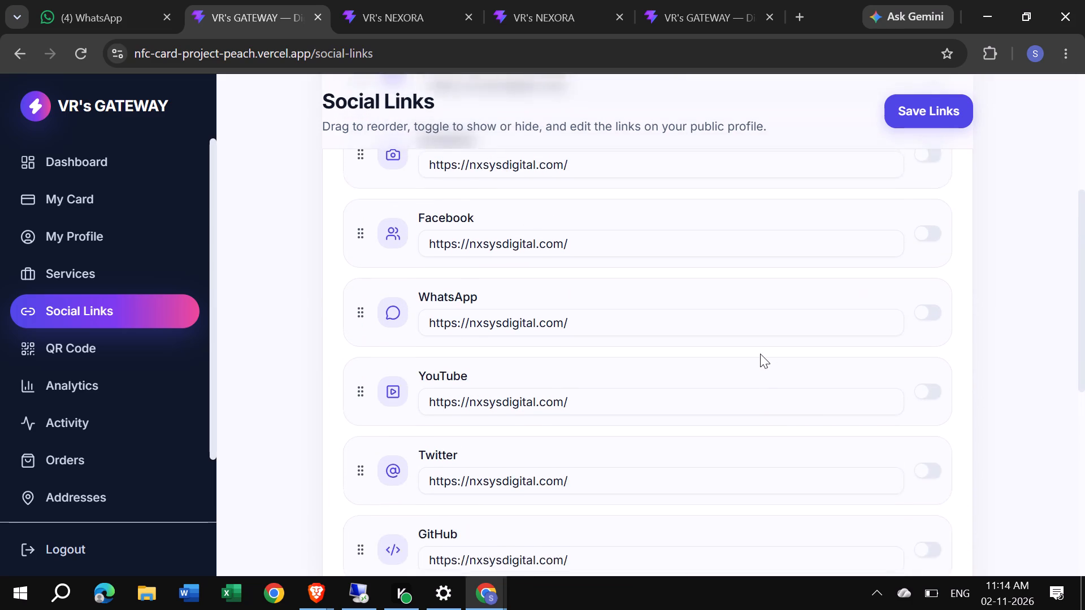
pyautogui.scroll(2, 760, 354)
pyautogui.click(930, 238)
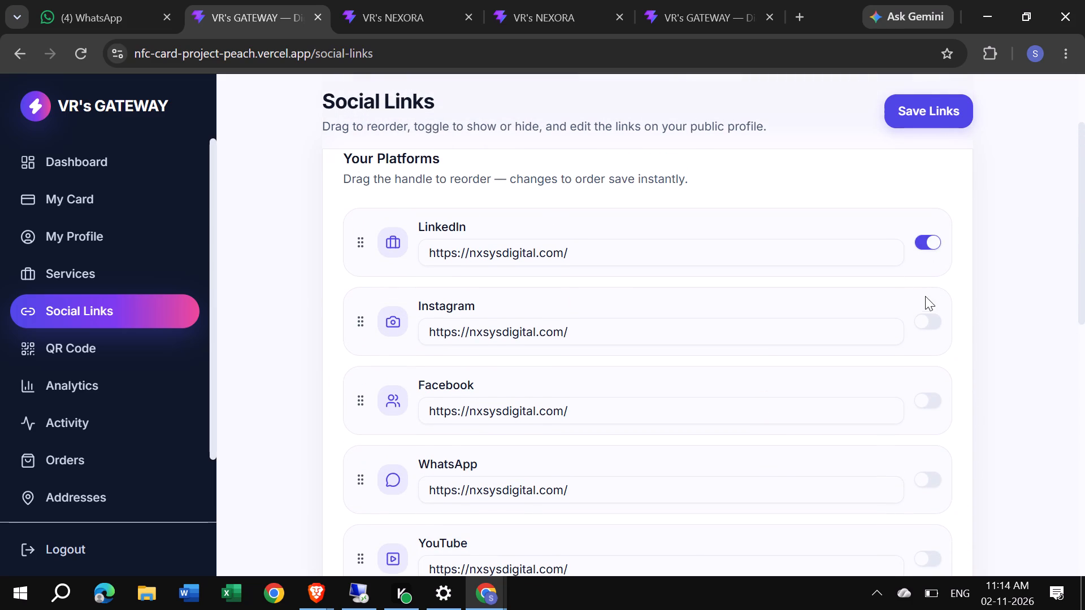
pyautogui.click(918, 317)
pyautogui.scroll(-1, 832, 312)
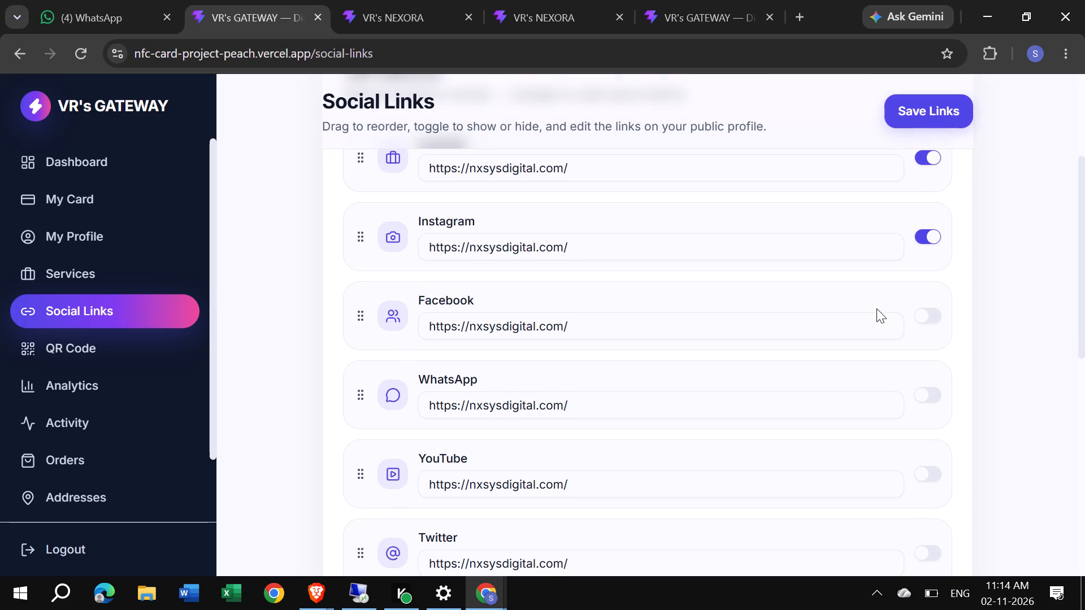
pyautogui.click(918, 320)
pyautogui.scroll(-1, 854, 338)
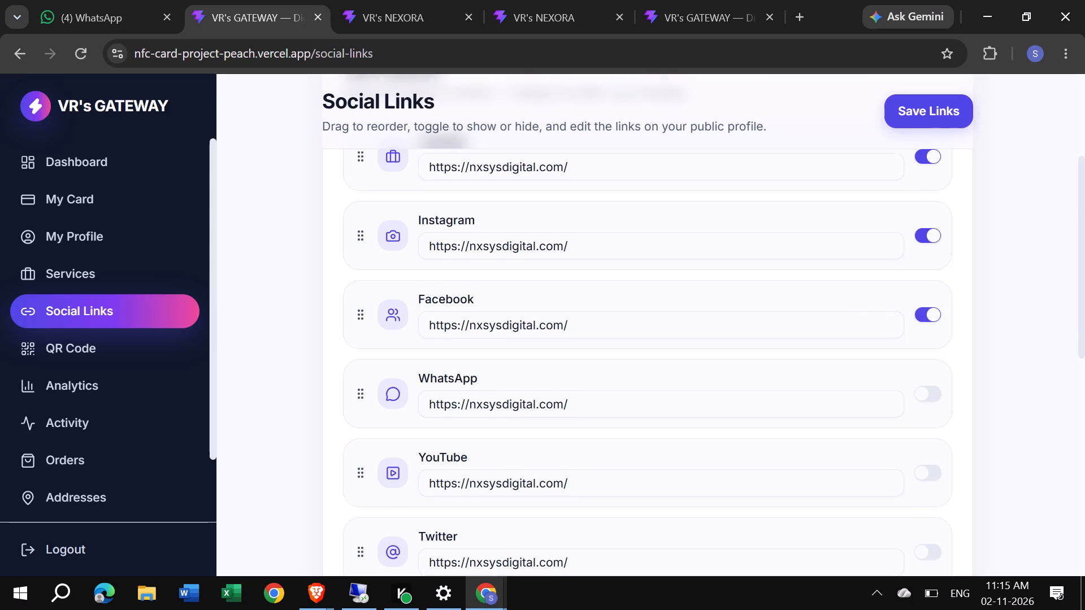
pyautogui.scroll(-1, 854, 338)
pyautogui.click(922, 270)
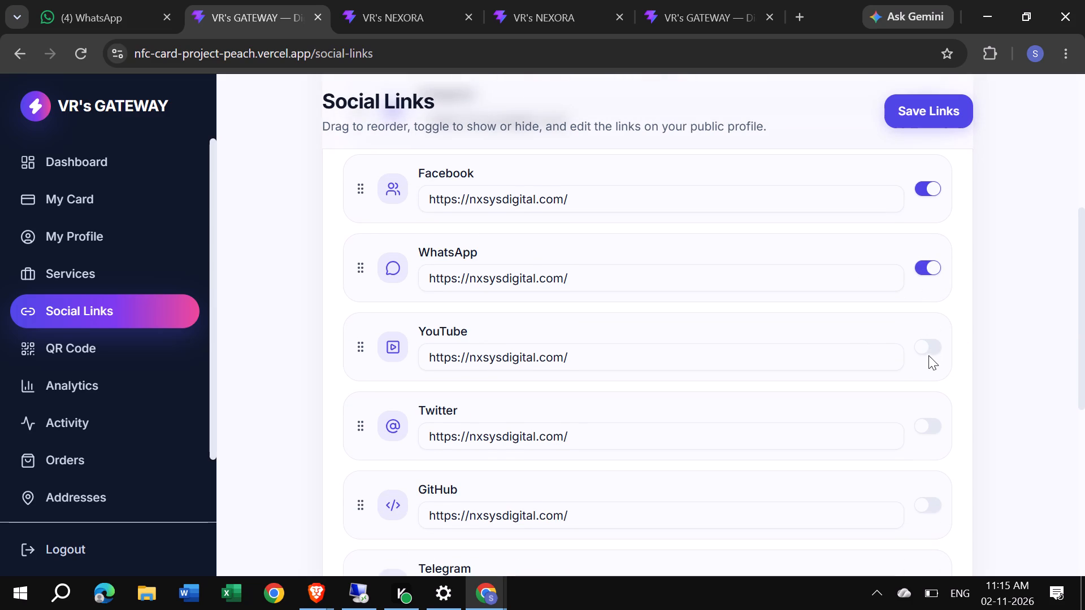
# Switch on the YouTube, Twitter, GitHub, Telegram and Website links for the public profile.
pyautogui.click(923, 346)
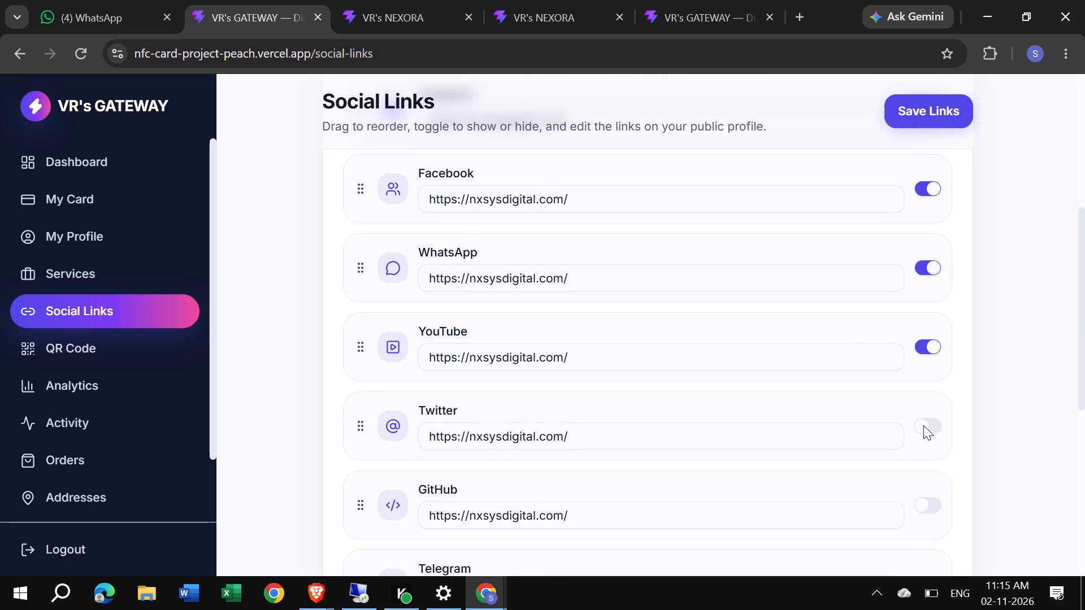
pyautogui.click(923, 425)
pyautogui.click(933, 507)
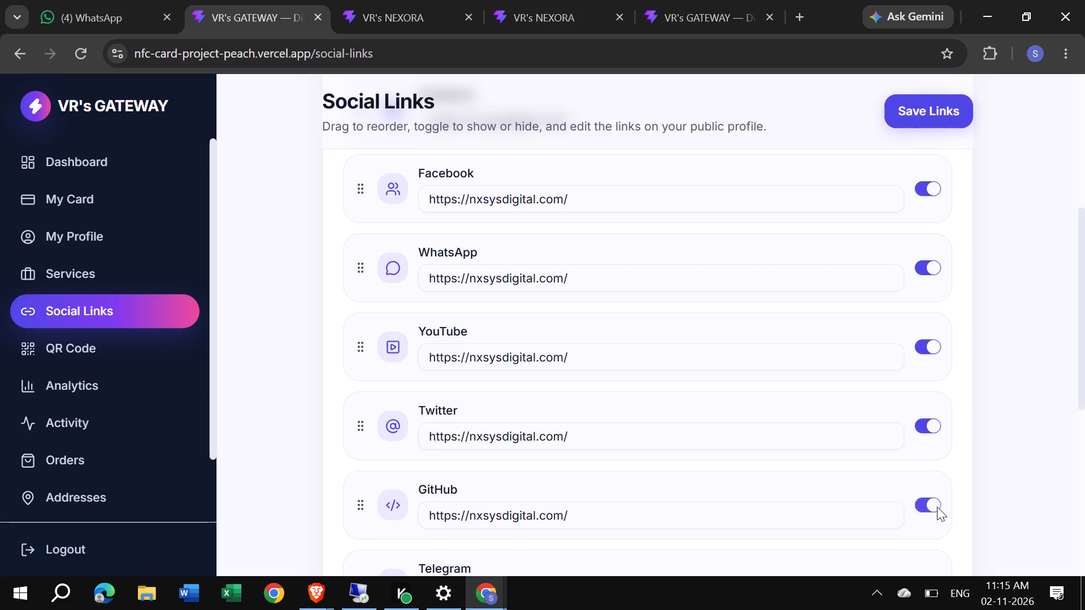
pyautogui.scroll(-3, 864, 445)
pyautogui.click(922, 305)
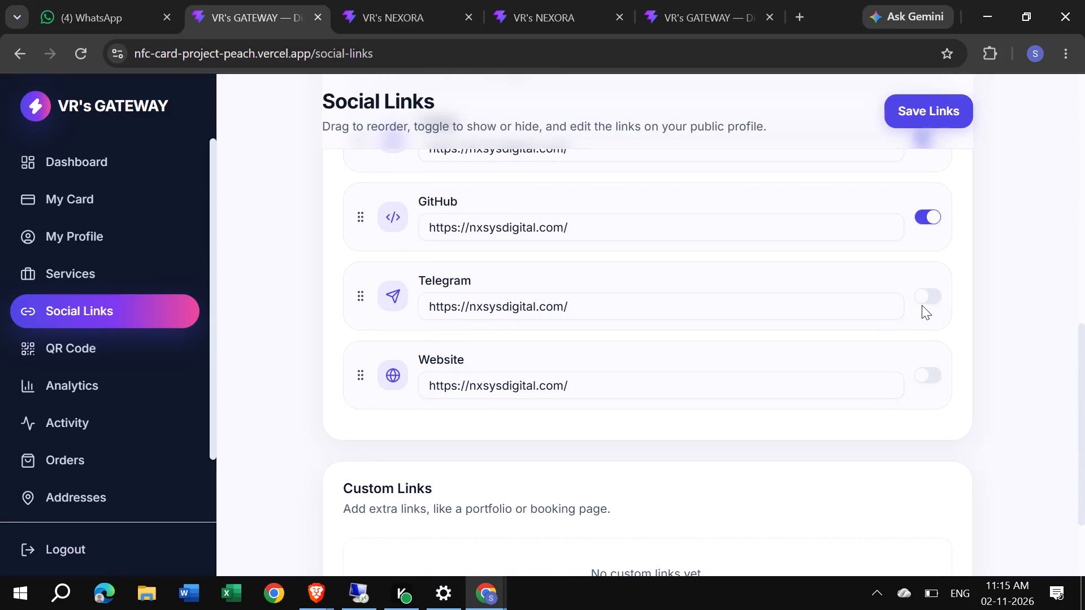
pyautogui.click(923, 299)
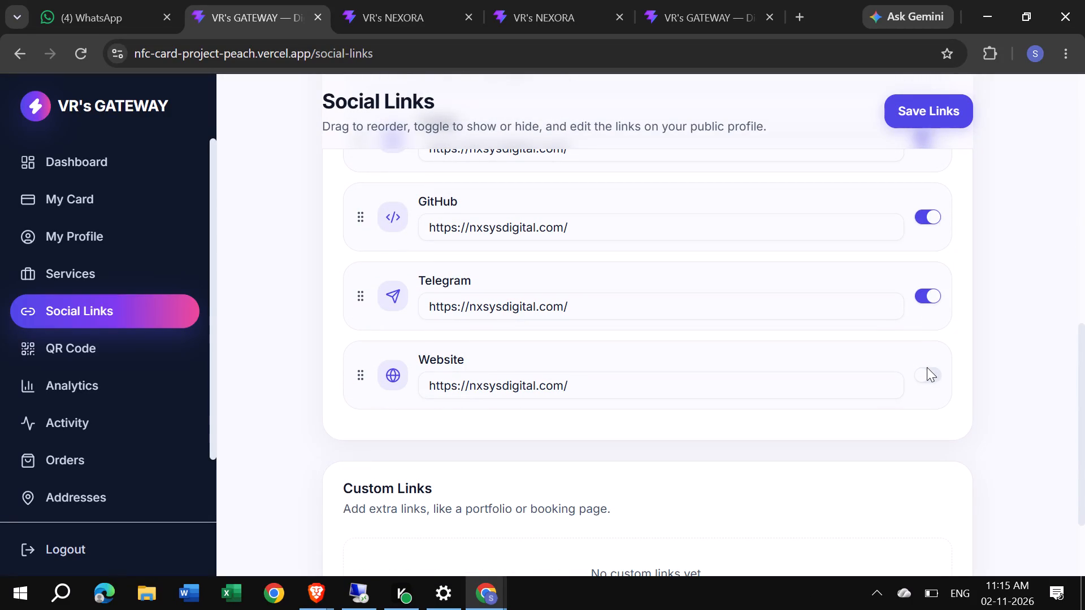
pyautogui.click(925, 369)
# Save the social links.
pyautogui.scroll(-2, 753, 367)
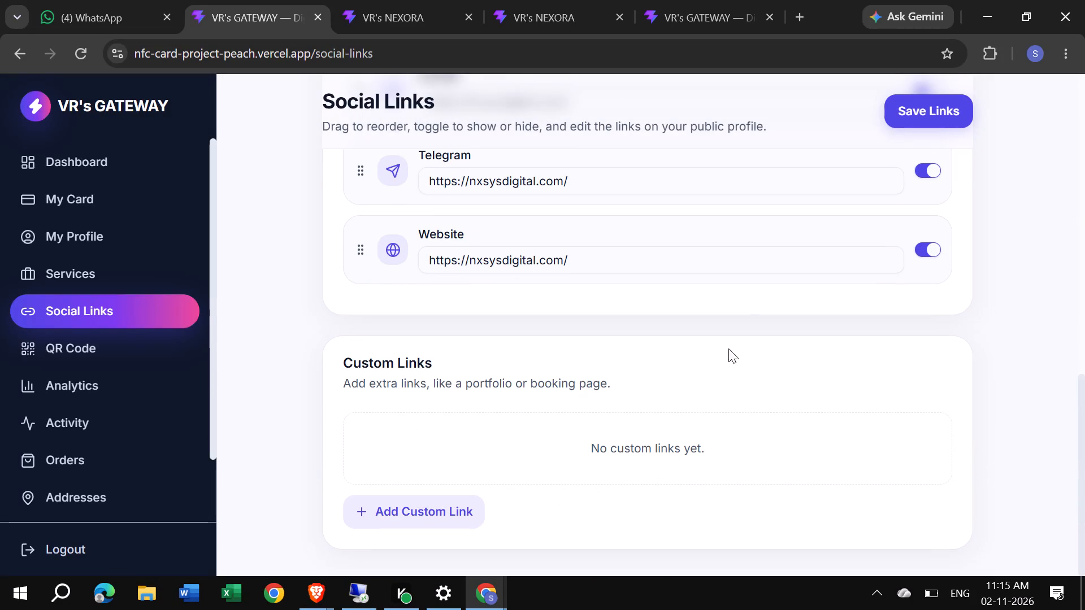
pyautogui.click(918, 109)
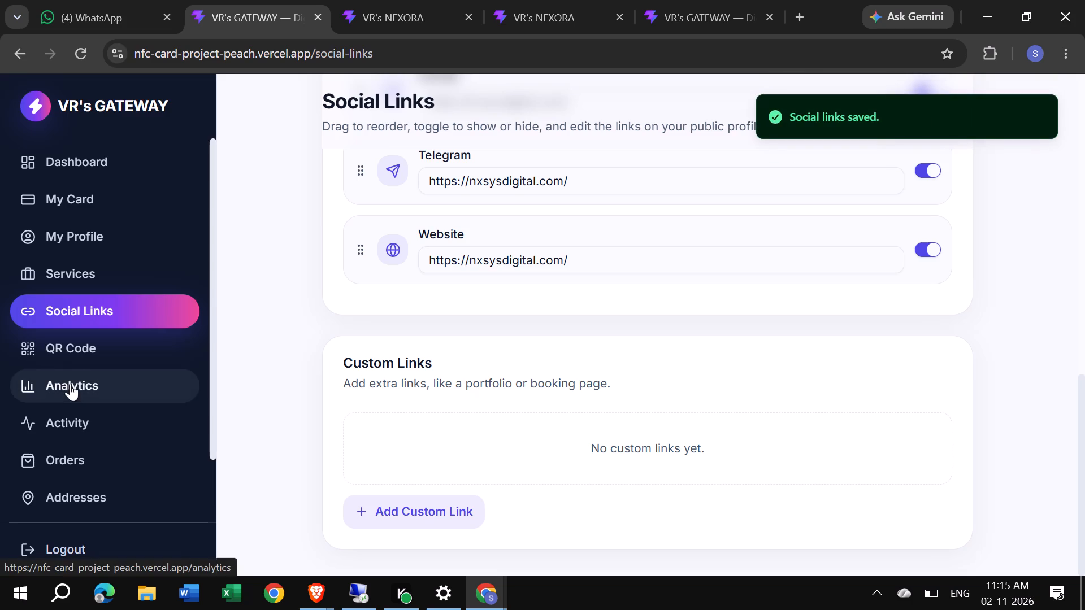
# Go to the QR Code page and look through the available profile templates.
pyautogui.click(75, 345)
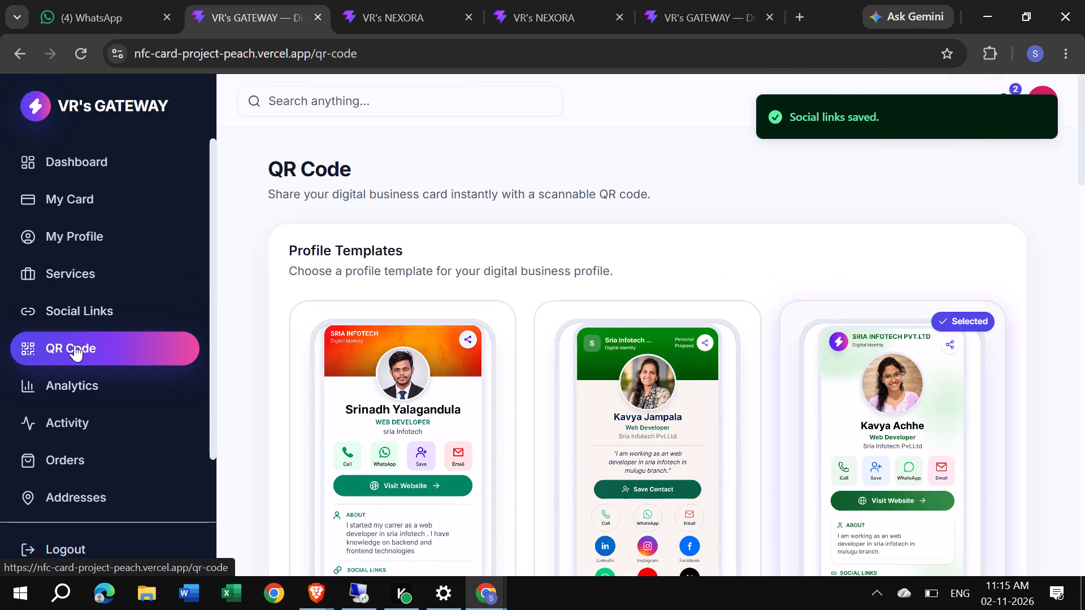
pyautogui.scroll(-4, 578, 408)
pyautogui.scroll(3, 578, 408)
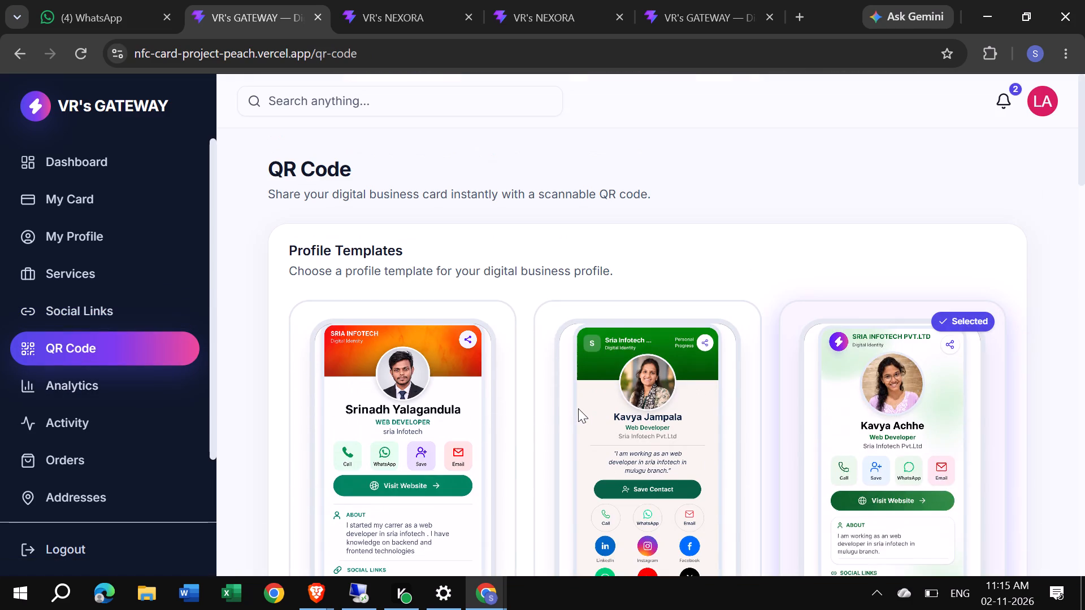
pyautogui.scroll(2, 578, 408)
pyautogui.scroll(-3, 901, 371)
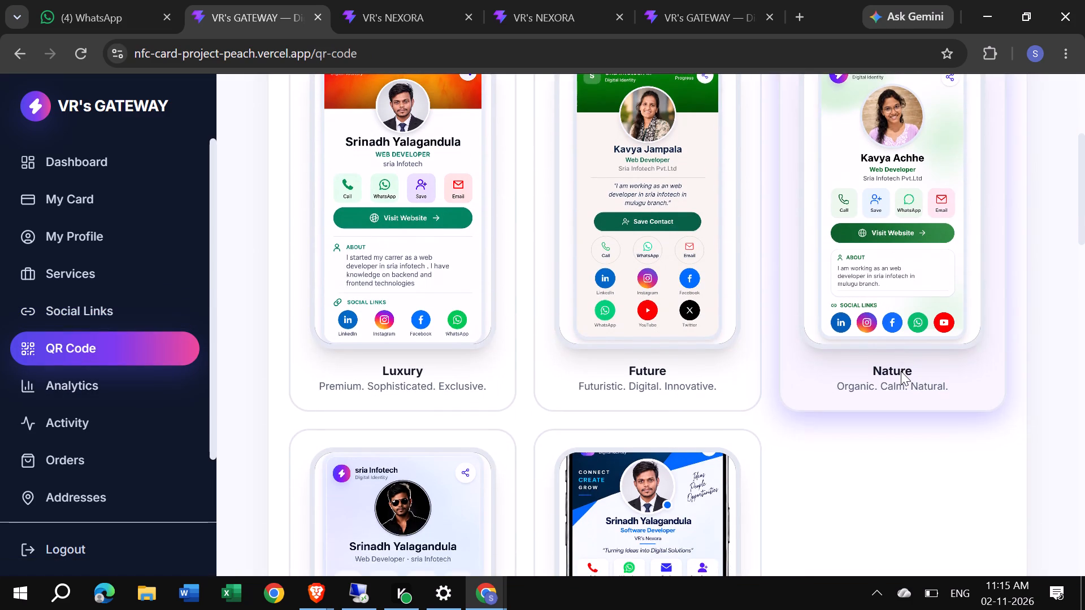
pyautogui.scroll(1, 901, 371)
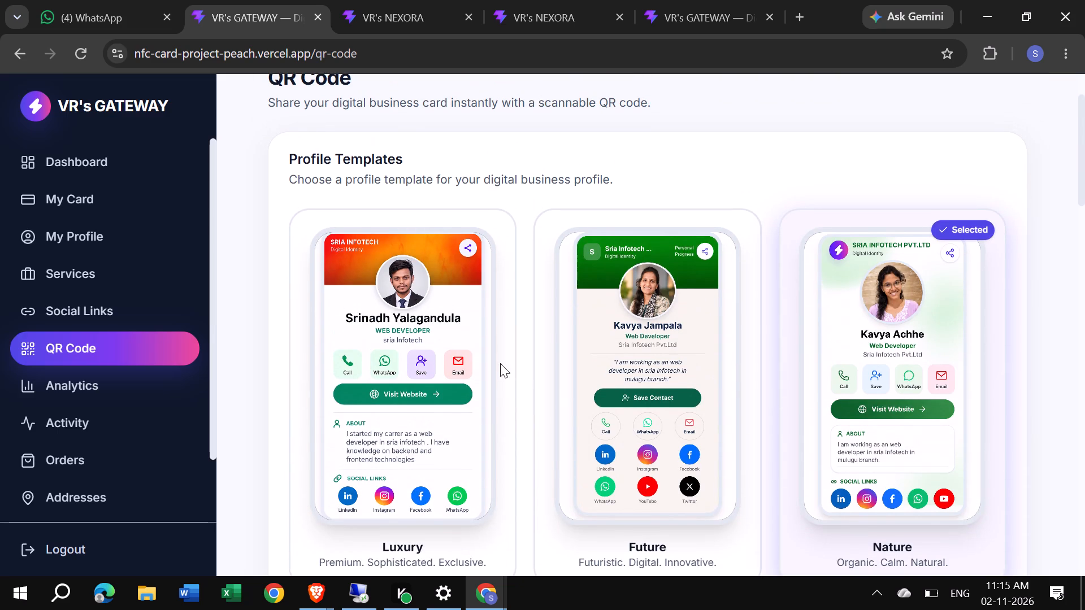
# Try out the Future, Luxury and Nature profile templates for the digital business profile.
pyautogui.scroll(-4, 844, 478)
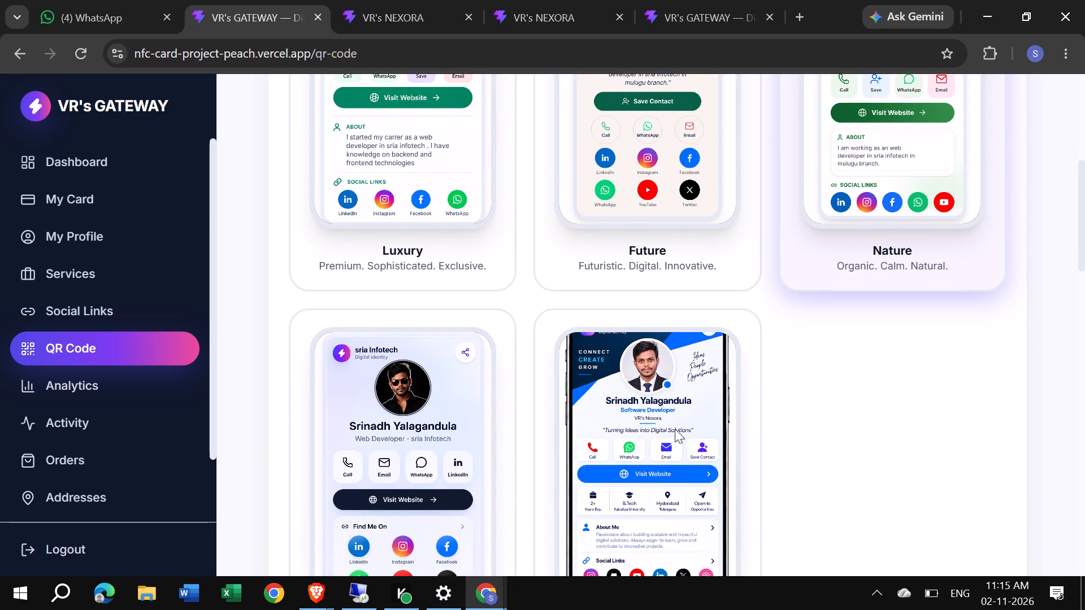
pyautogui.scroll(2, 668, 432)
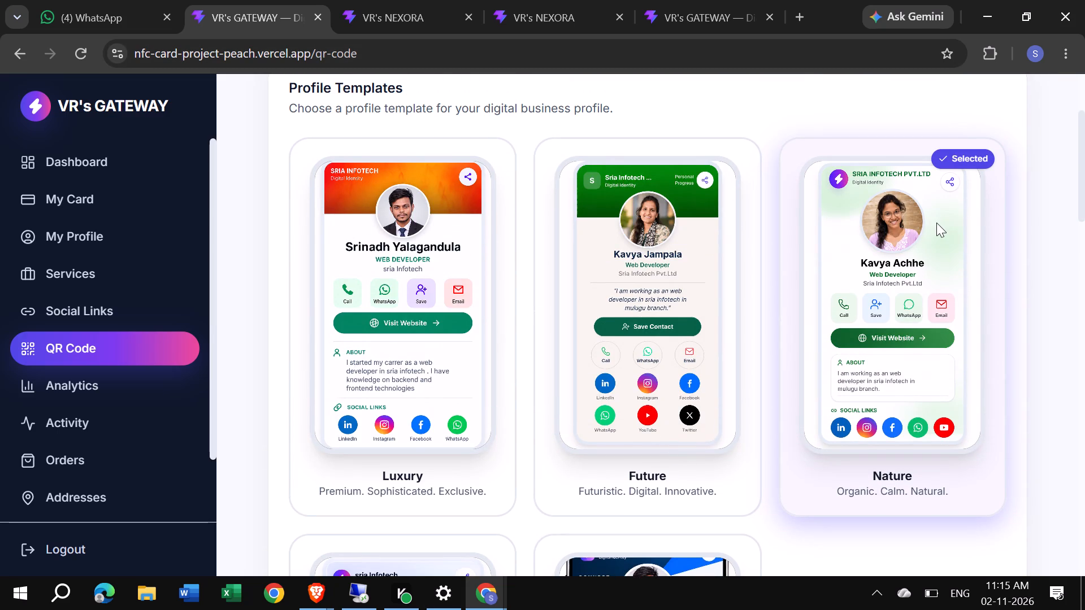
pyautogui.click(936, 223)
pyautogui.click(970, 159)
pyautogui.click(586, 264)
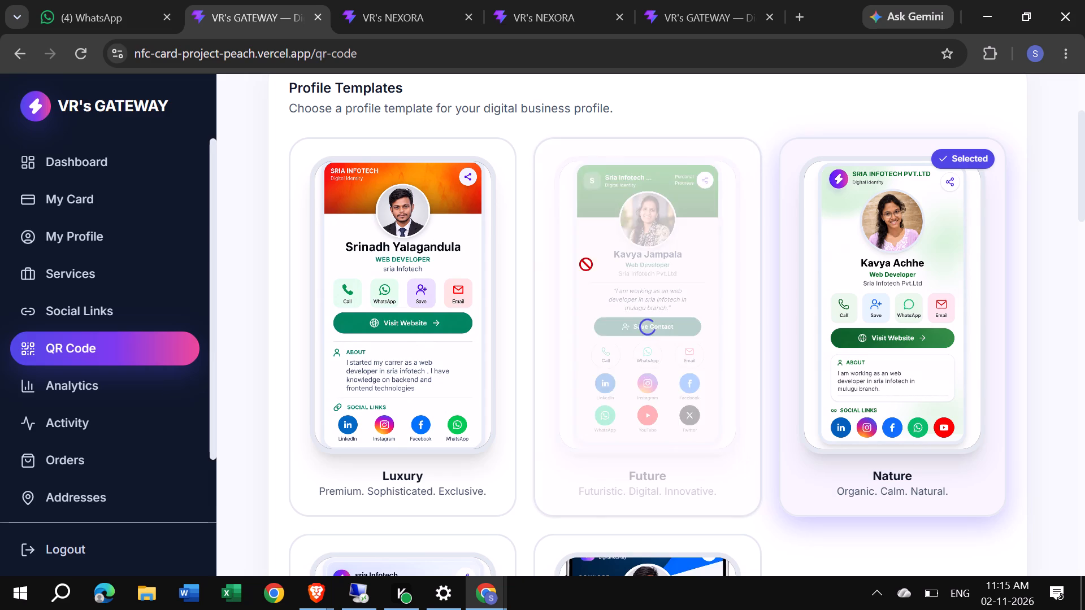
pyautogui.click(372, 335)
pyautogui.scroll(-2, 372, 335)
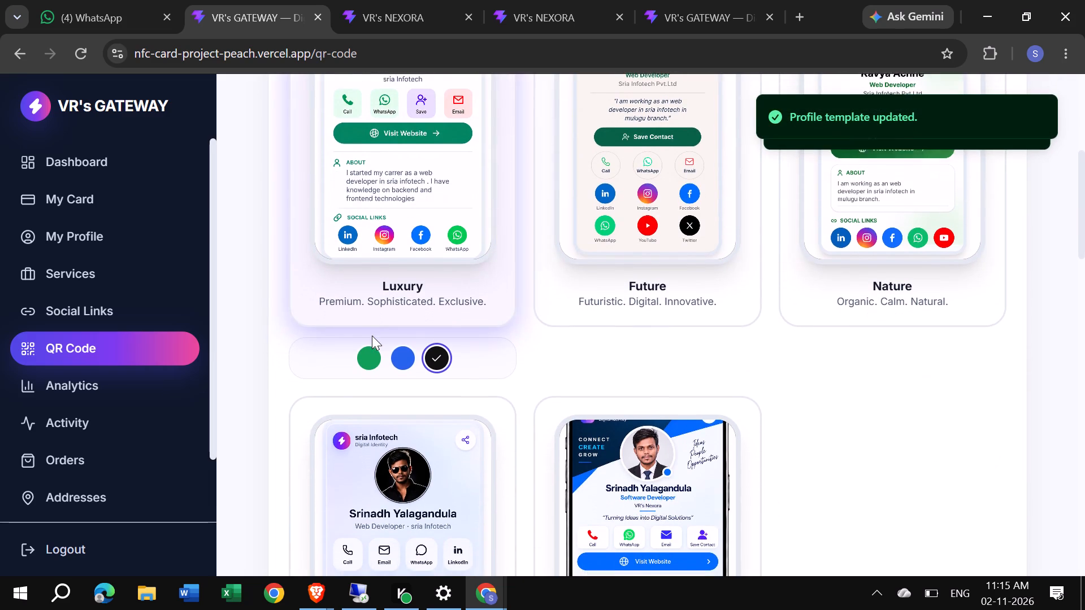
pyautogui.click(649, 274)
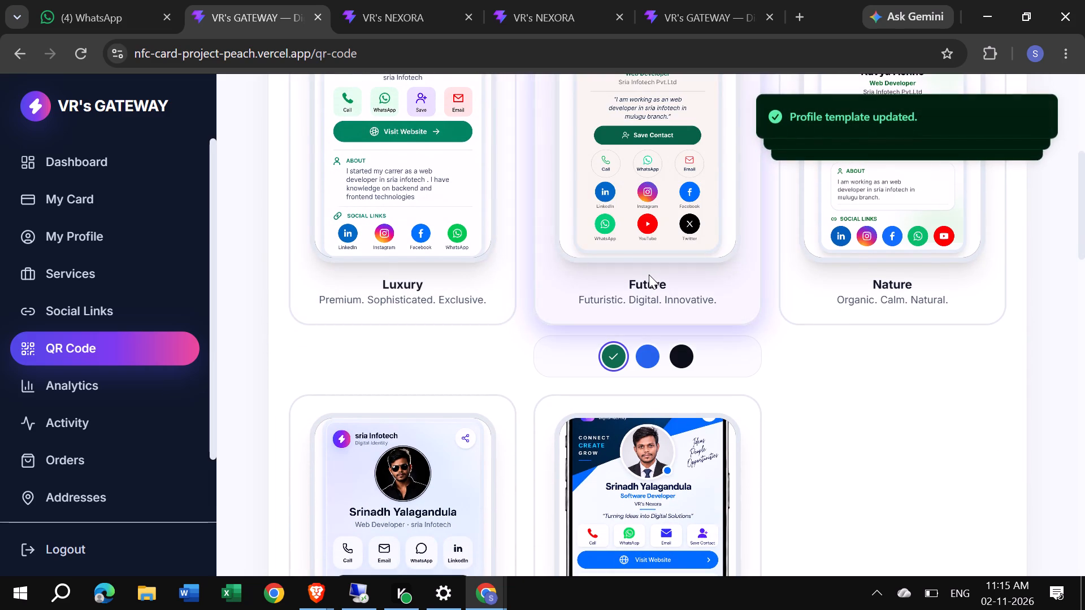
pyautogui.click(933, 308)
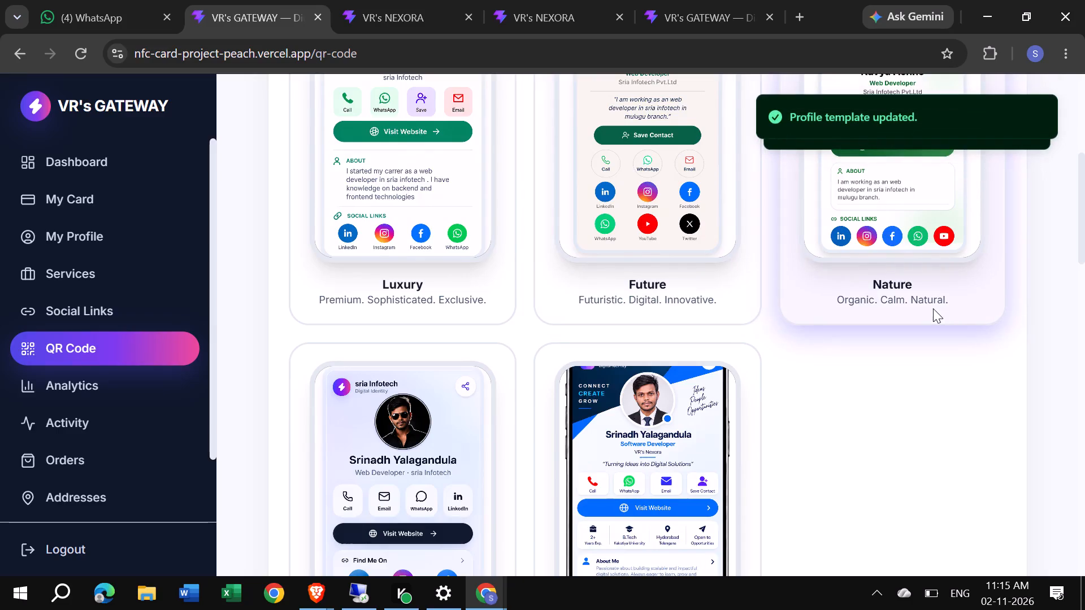
# Choose the Future profile template for the digital business profile and set its colour to black.
pyautogui.click(663, 284)
pyautogui.scroll(-2, 663, 284)
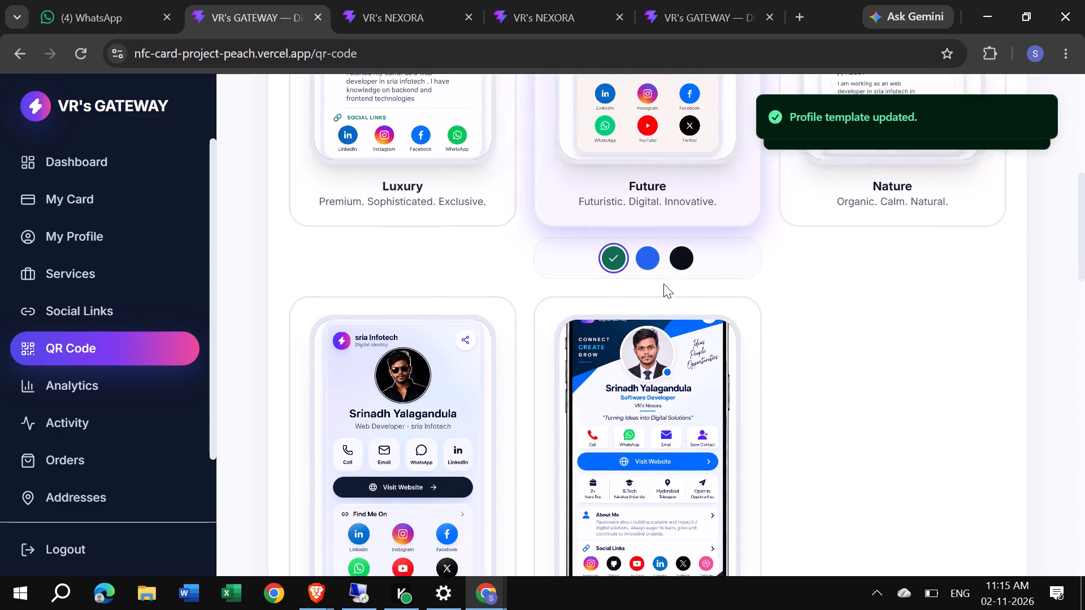
pyautogui.scroll(-2, 663, 284)
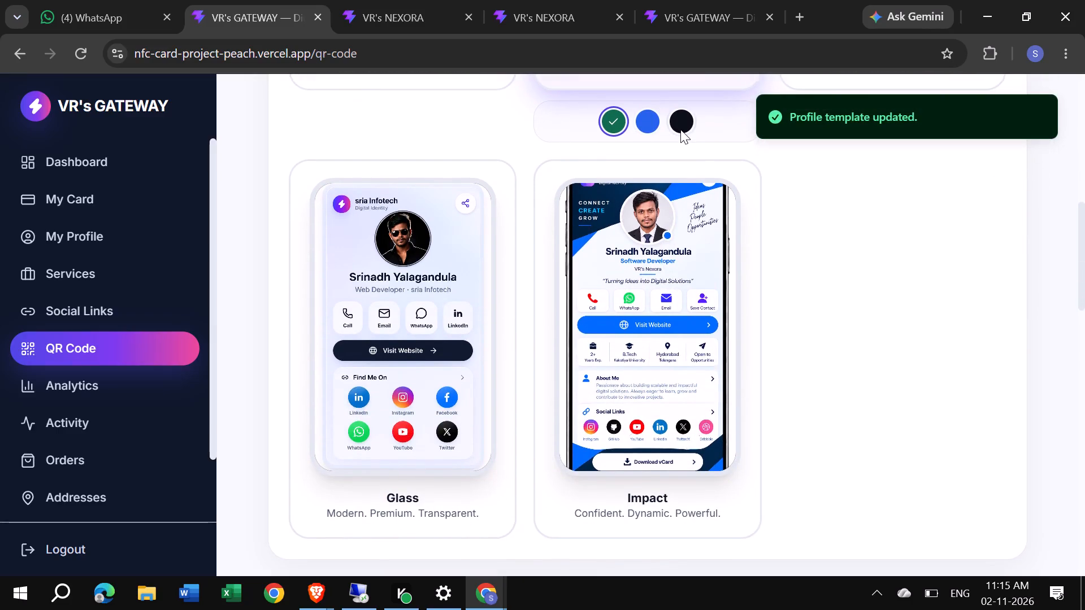
pyautogui.click(680, 129)
pyautogui.scroll(-4, 792, 445)
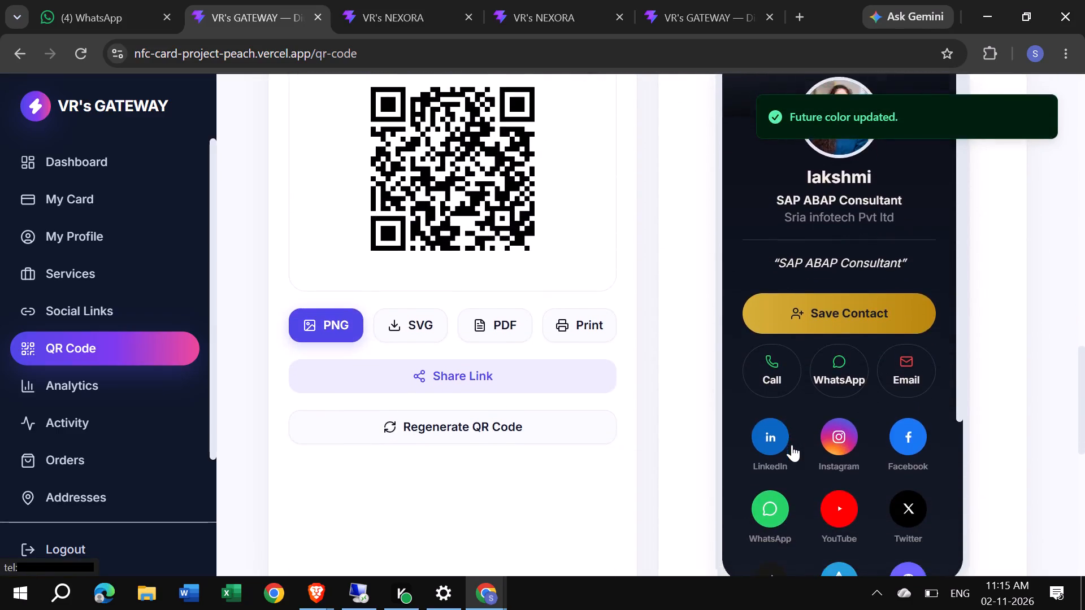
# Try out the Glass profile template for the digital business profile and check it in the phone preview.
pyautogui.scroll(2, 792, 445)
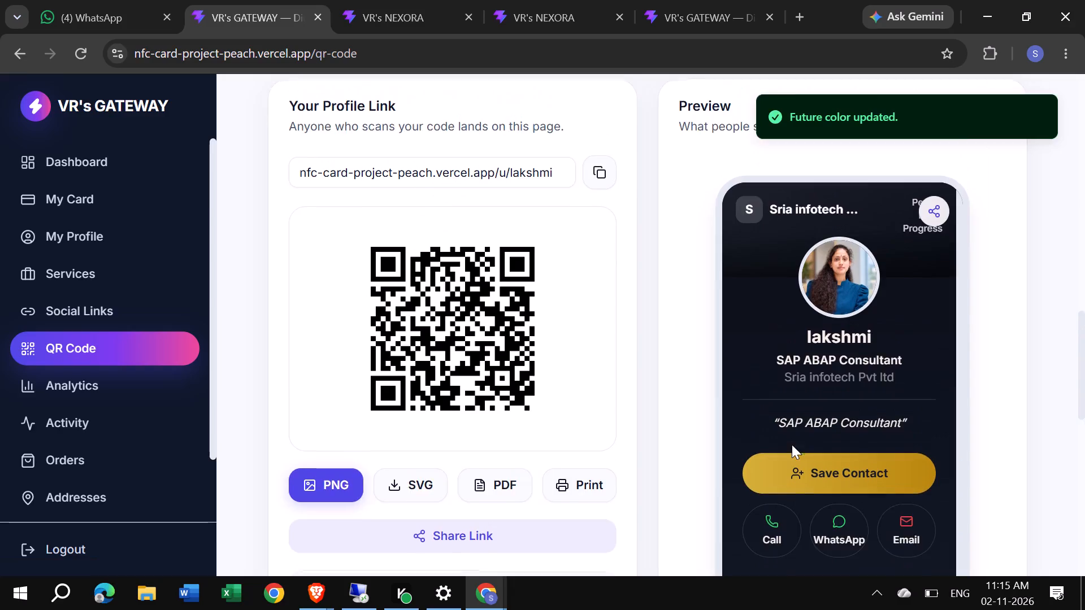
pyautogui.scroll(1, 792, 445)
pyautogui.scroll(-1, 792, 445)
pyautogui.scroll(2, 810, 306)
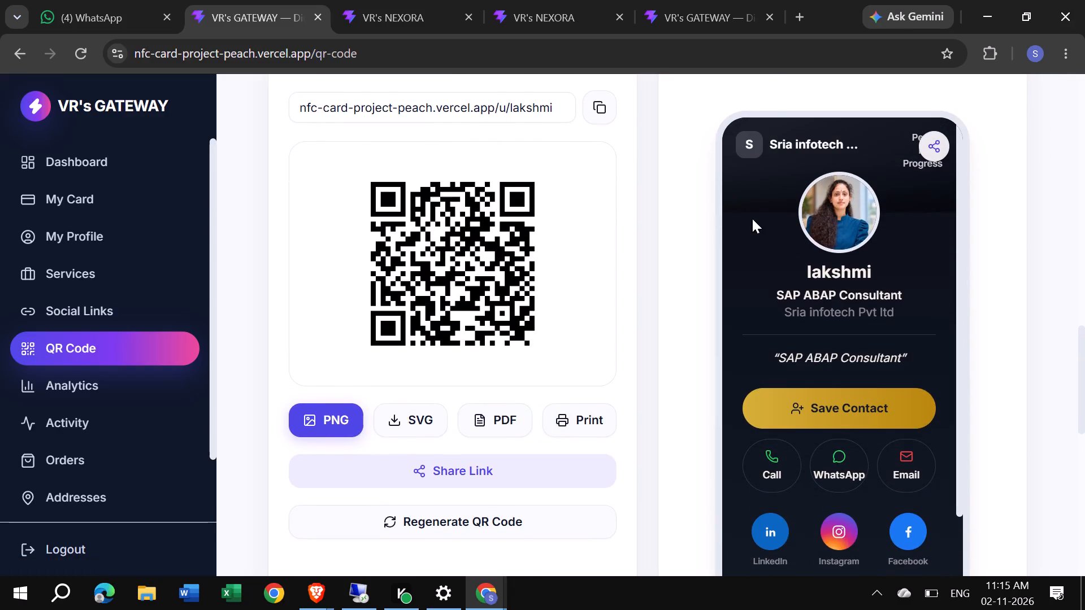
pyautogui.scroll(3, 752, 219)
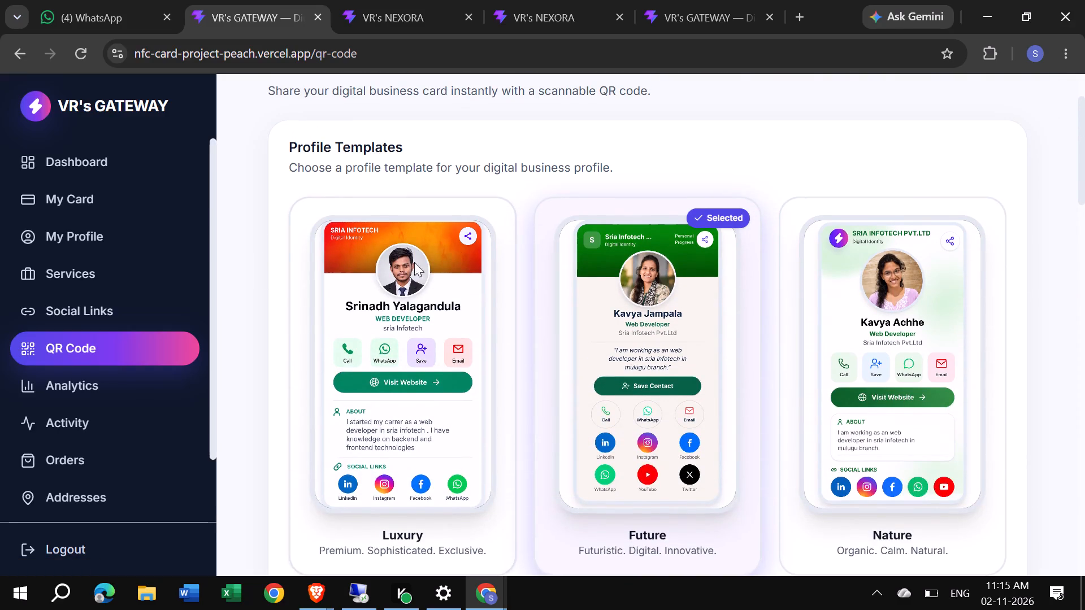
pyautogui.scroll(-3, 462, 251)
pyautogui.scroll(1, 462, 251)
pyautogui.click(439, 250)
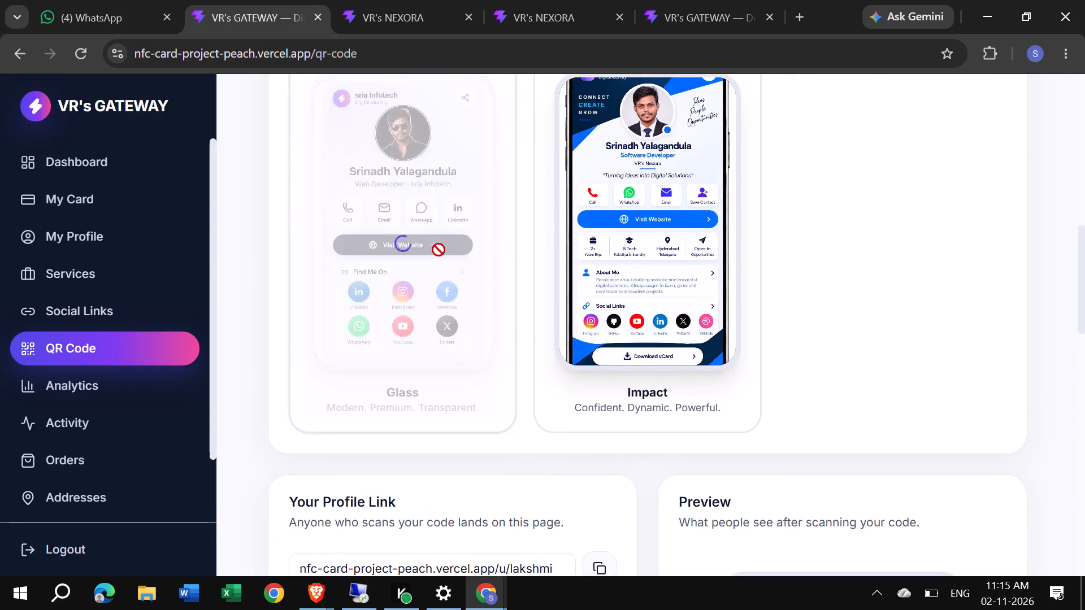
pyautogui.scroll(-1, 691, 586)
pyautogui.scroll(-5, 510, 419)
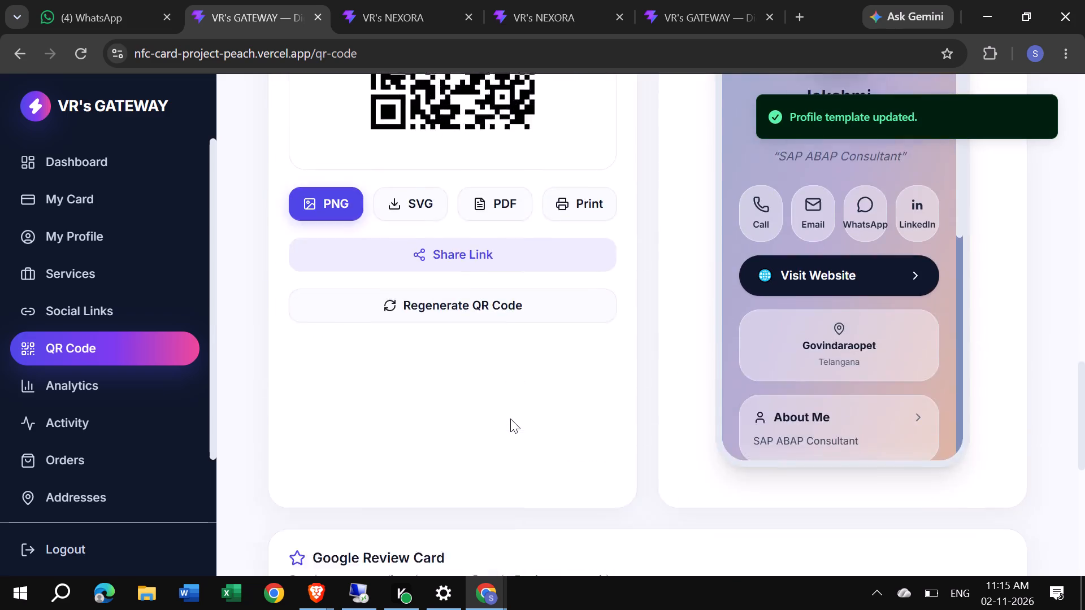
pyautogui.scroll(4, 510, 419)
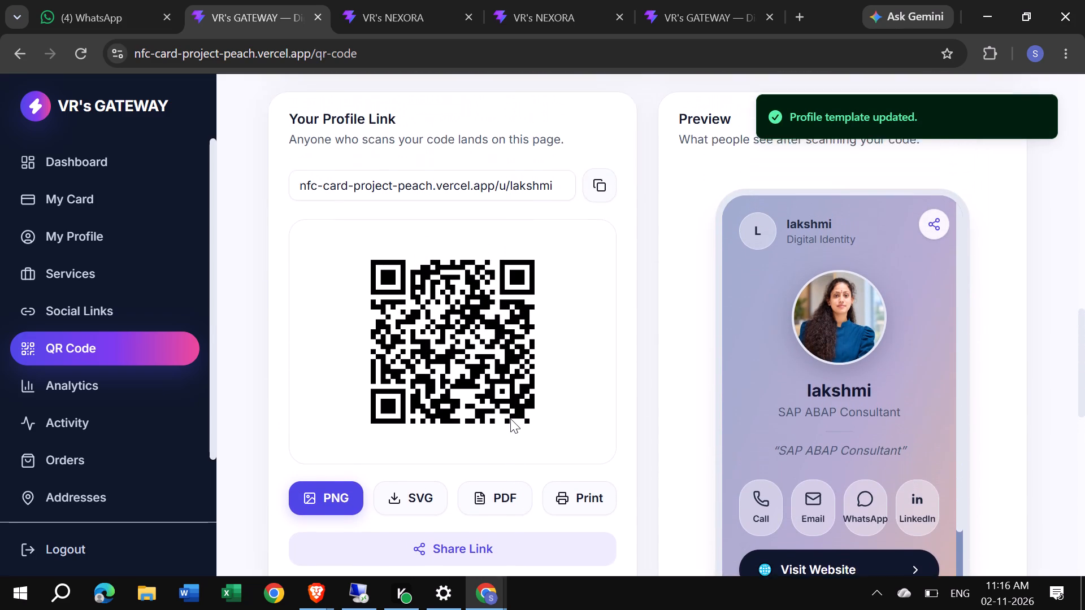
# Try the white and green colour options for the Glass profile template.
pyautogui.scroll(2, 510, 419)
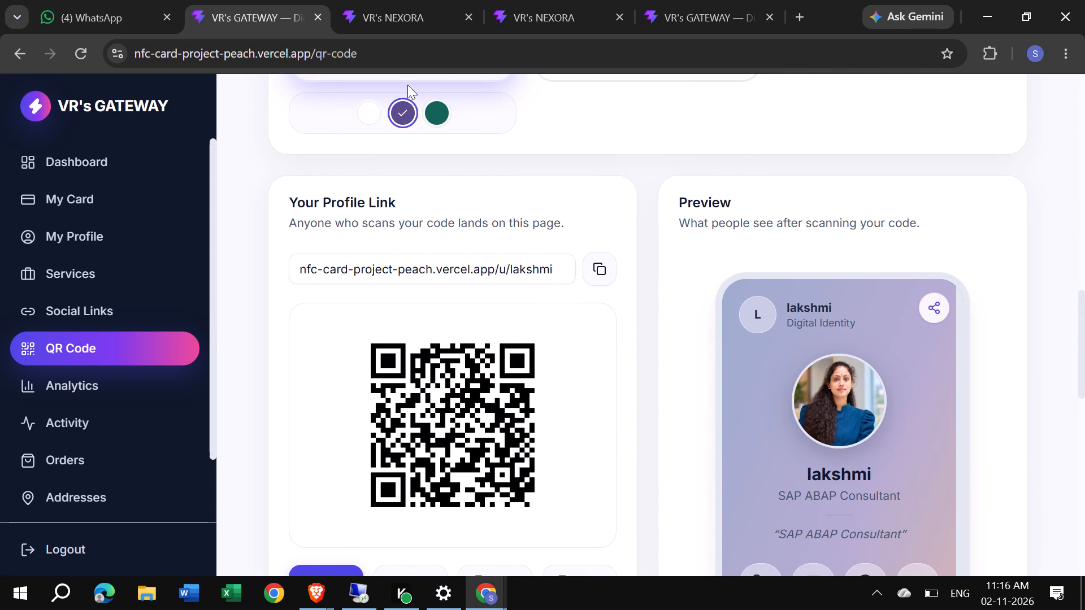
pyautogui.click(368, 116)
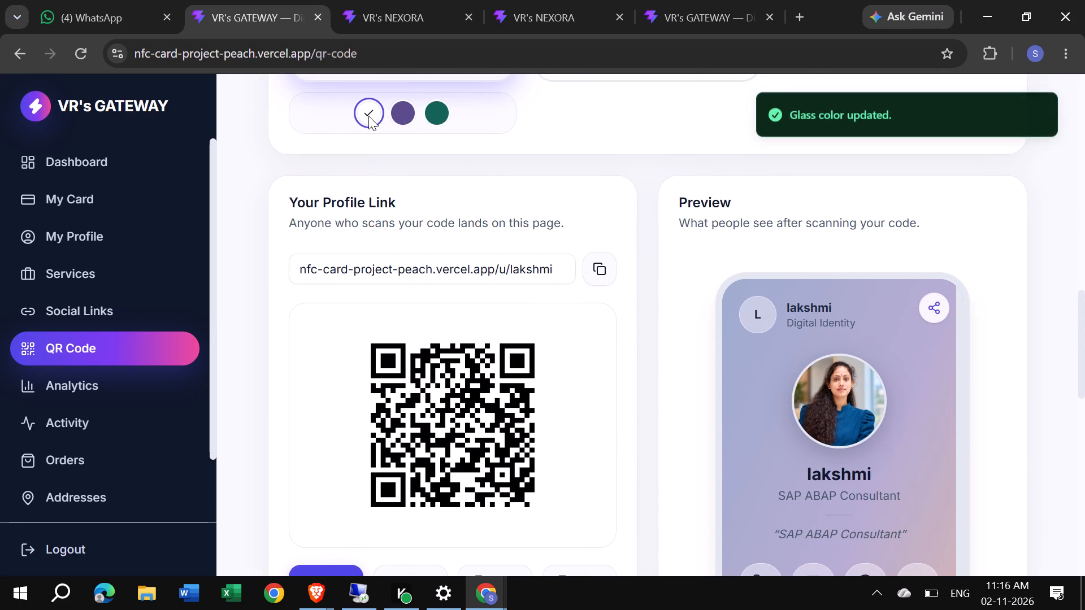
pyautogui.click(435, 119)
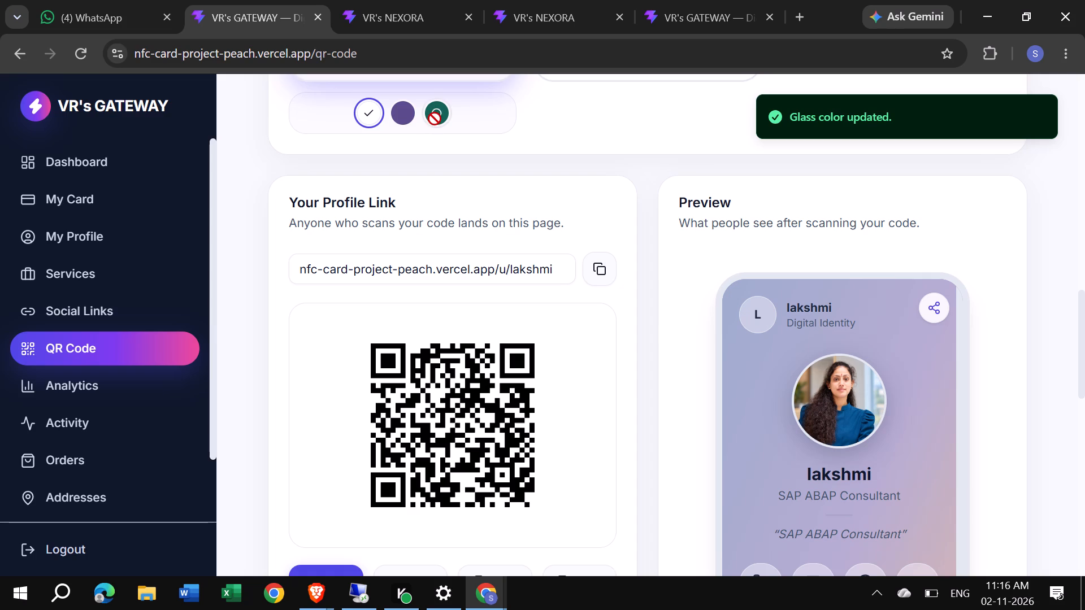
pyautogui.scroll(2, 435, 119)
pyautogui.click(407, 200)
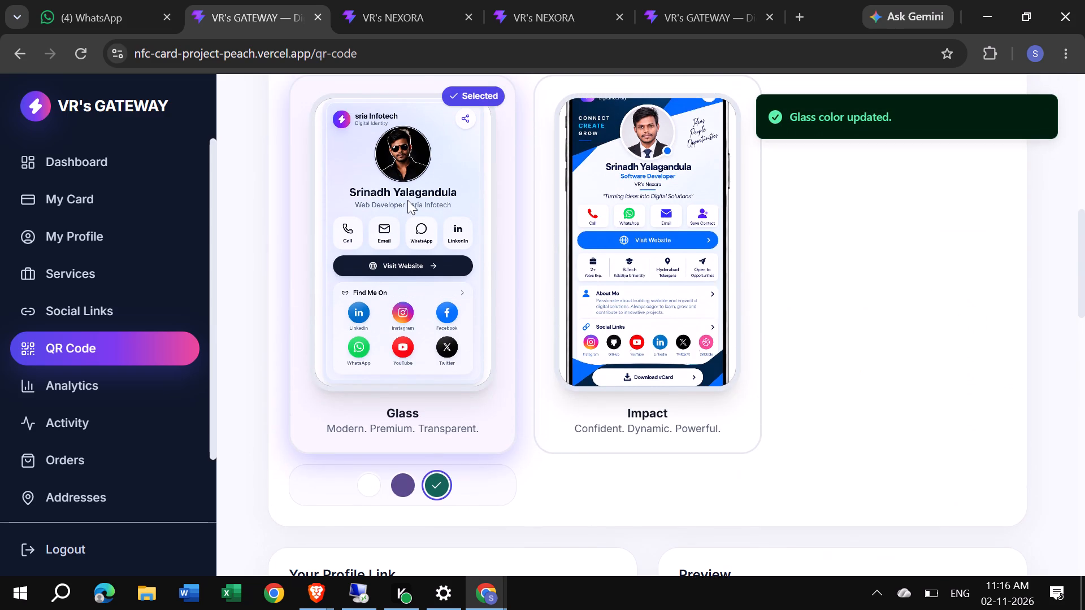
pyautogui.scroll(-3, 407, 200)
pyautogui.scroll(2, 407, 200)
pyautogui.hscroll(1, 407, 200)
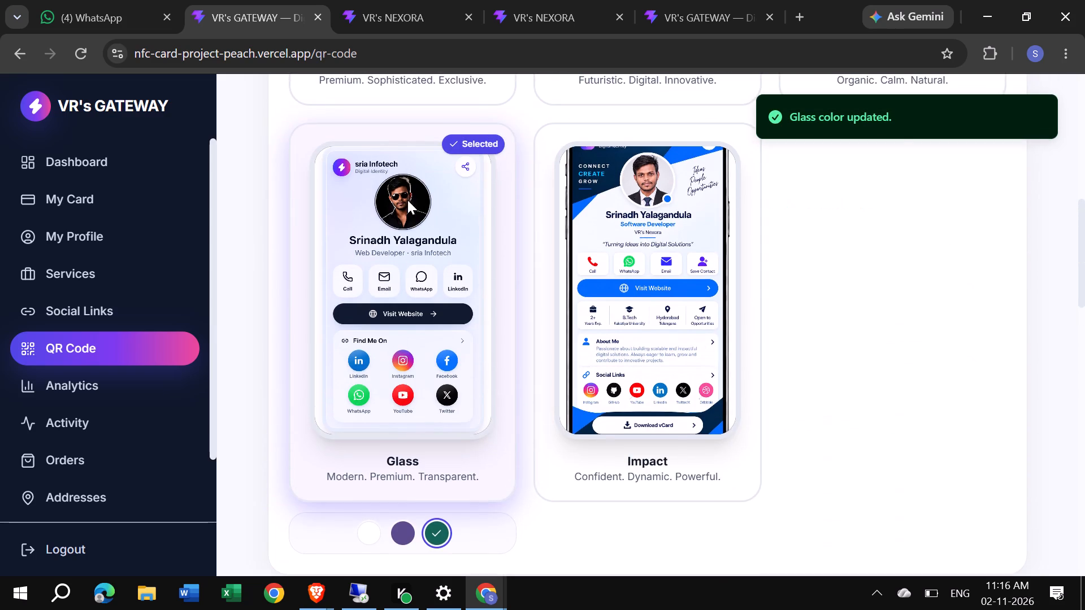
# Choose the Impact profile template, try it in blue, and set its colour to black.
pyautogui.click(626, 182)
pyautogui.scroll(-3, 626, 182)
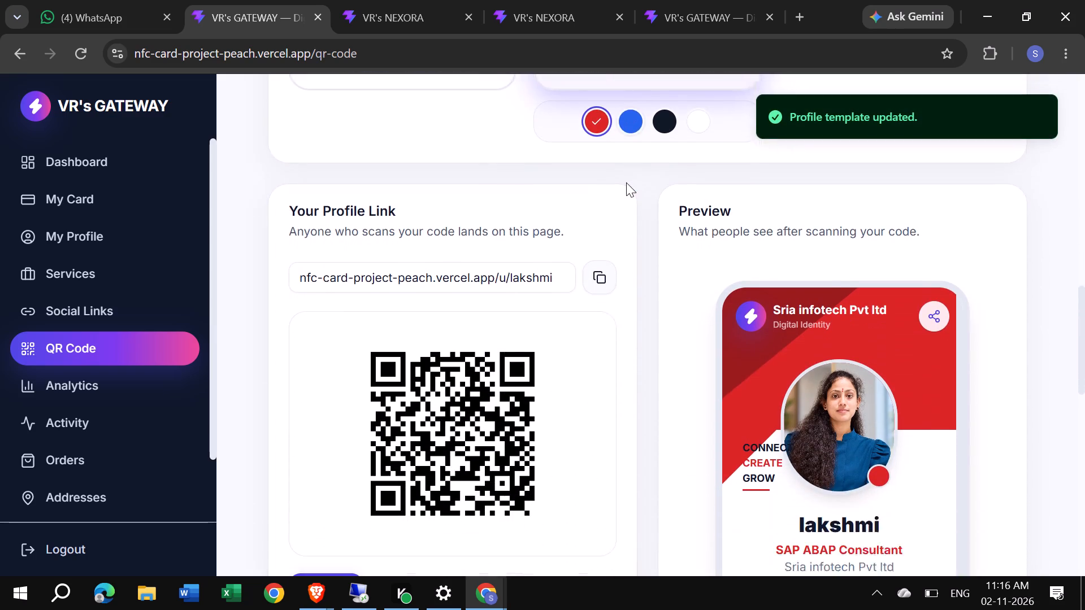
pyautogui.scroll(-1, 626, 182)
pyautogui.click(638, 96)
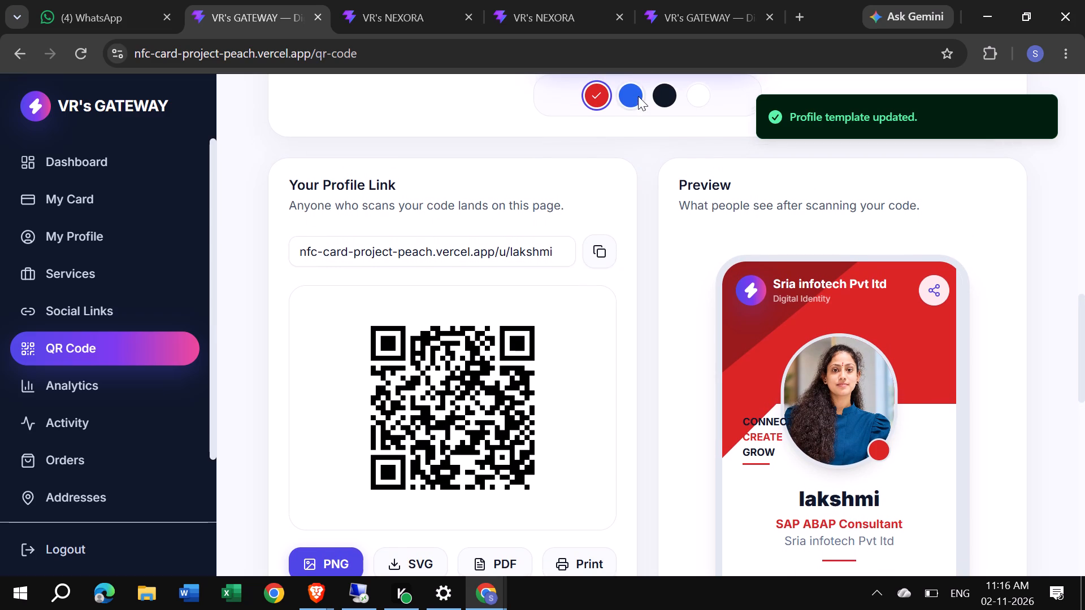
pyautogui.click(664, 106)
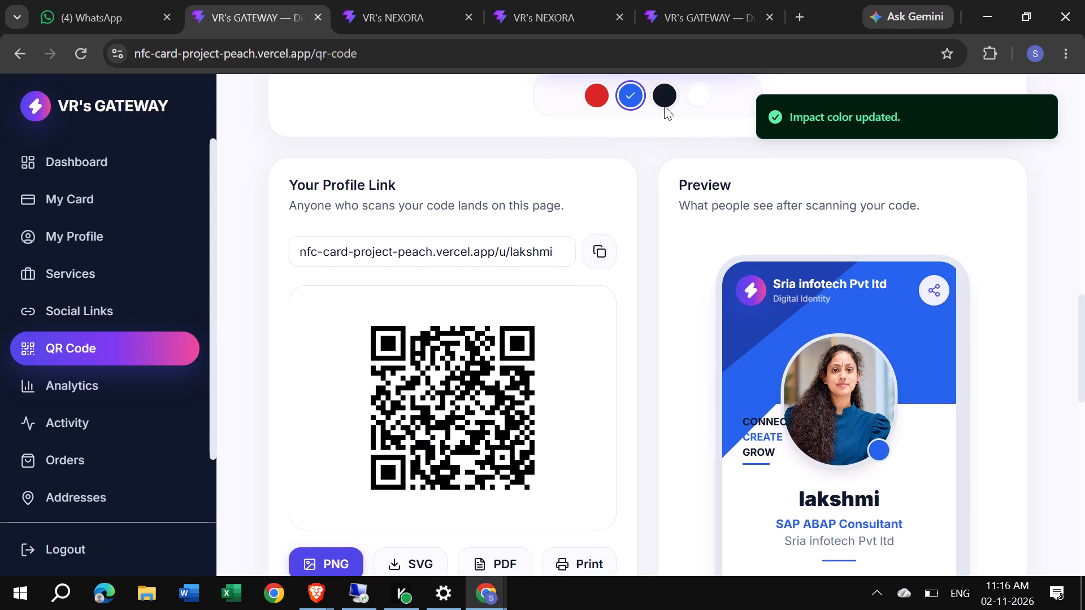
# Review the Impact profile preview down to its footer and open the website linked from the card.
pyautogui.scroll(-1, 909, 425)
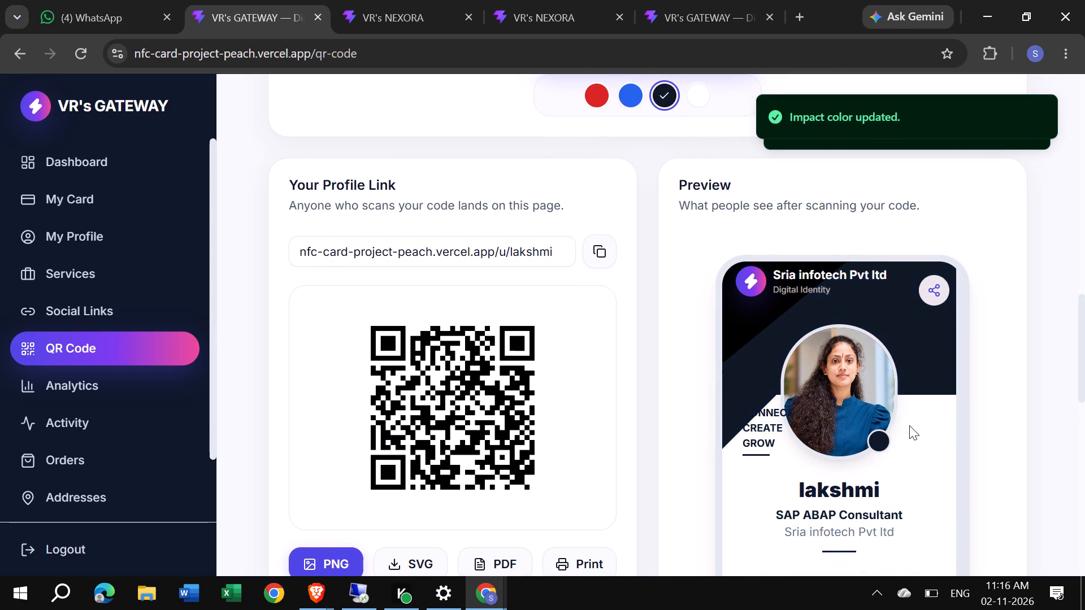
pyautogui.scroll(-4, 909, 425)
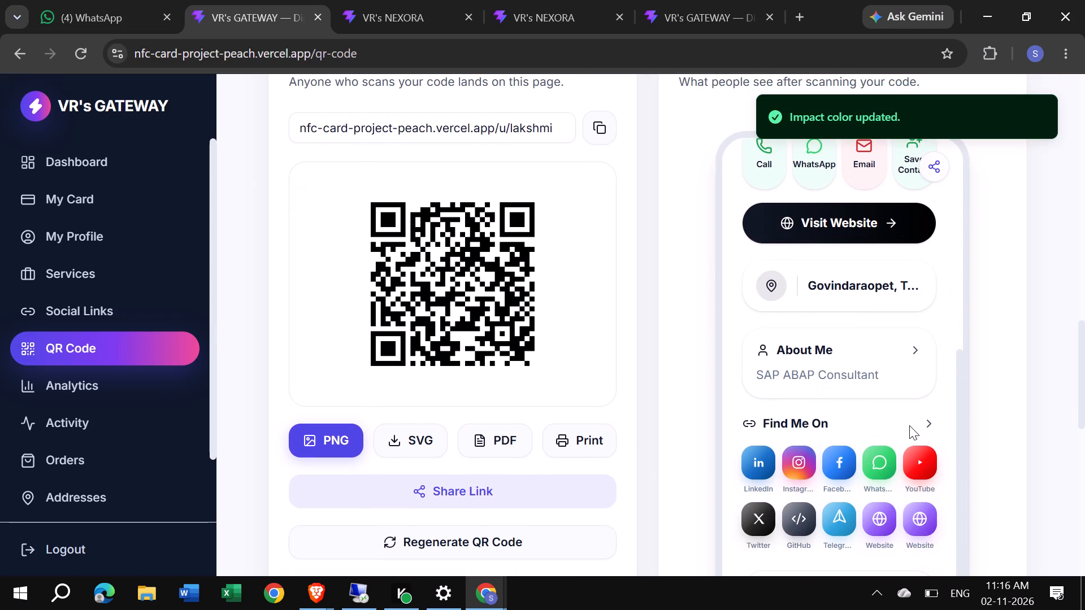
pyautogui.scroll(-3, 909, 425)
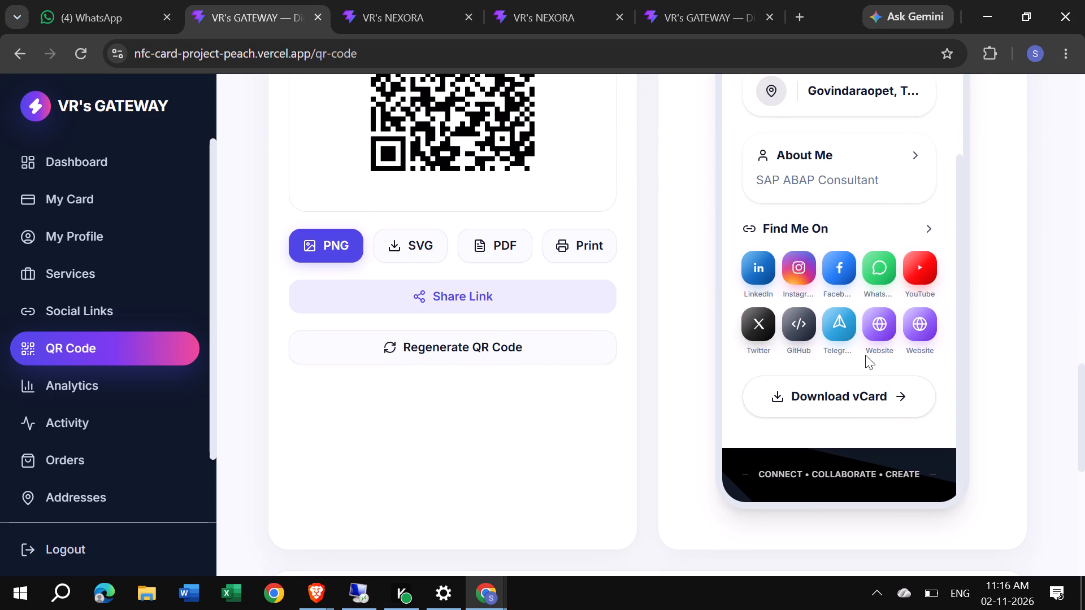
pyautogui.scroll(4, 812, 337)
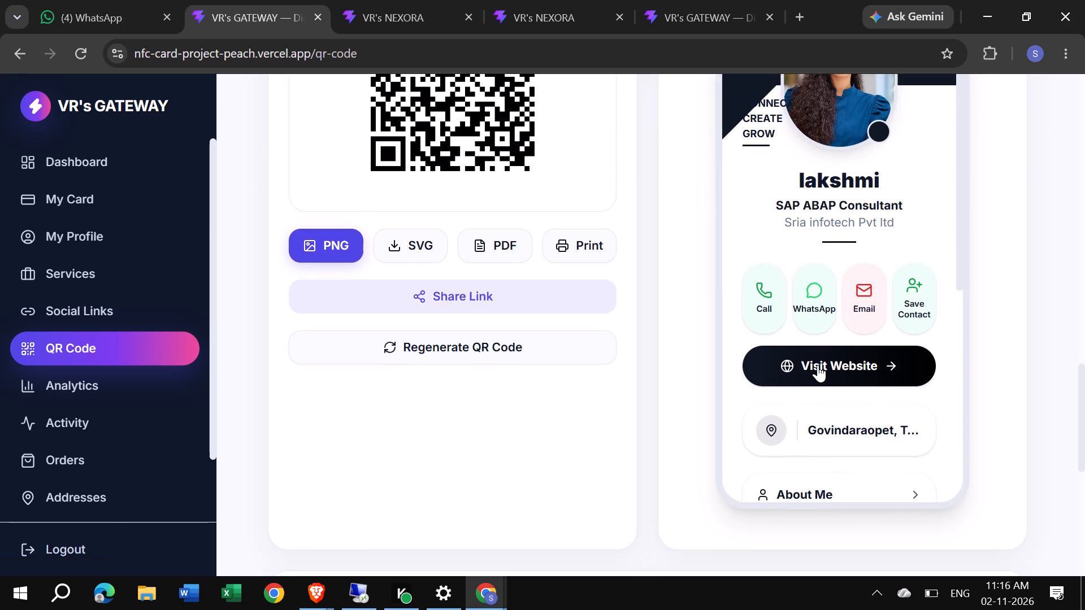
pyautogui.click(817, 367)
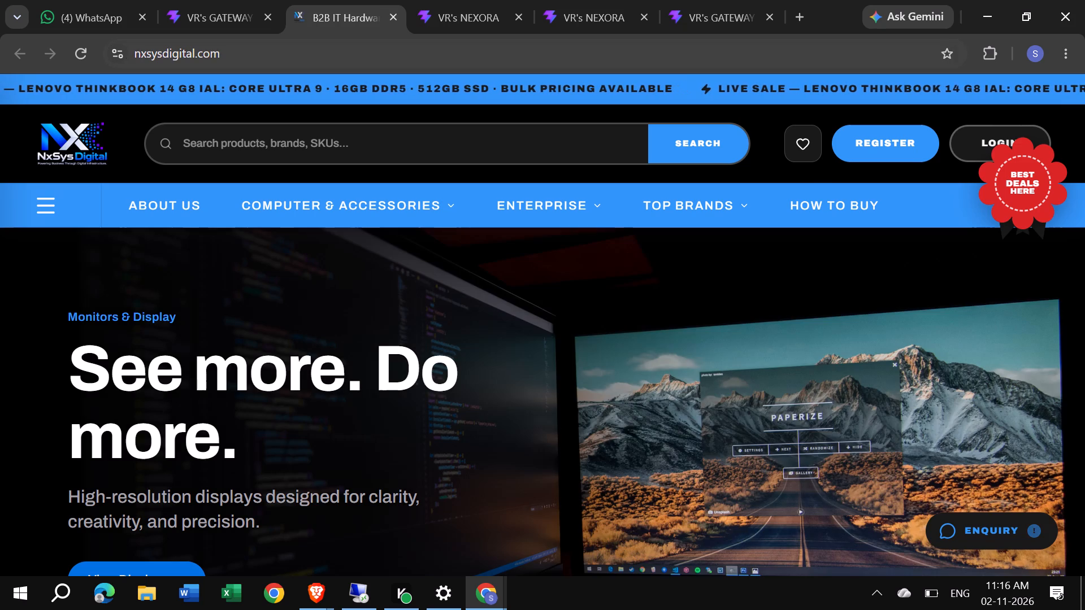
# Leave the card's browser window and go back to the "nxsys digital" search results in the other window.
pyautogui.click(990, 16)
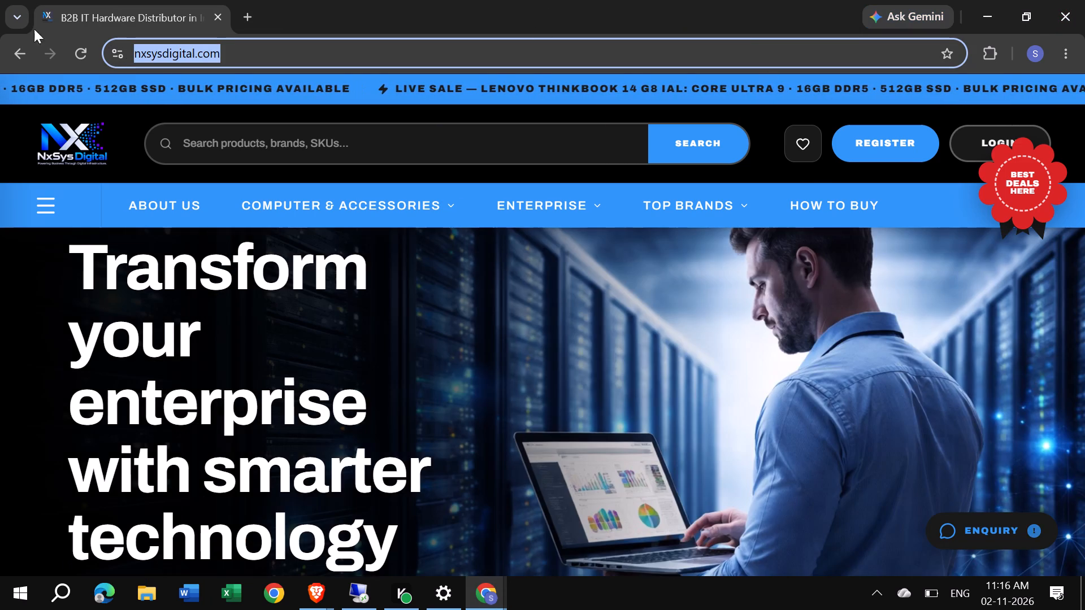
pyautogui.click(16, 52)
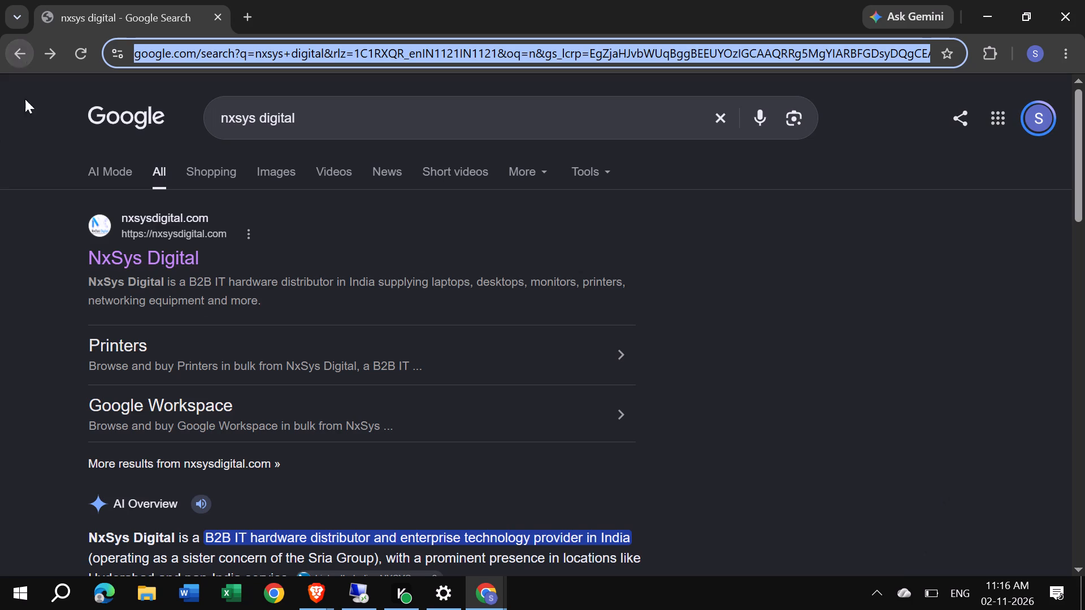
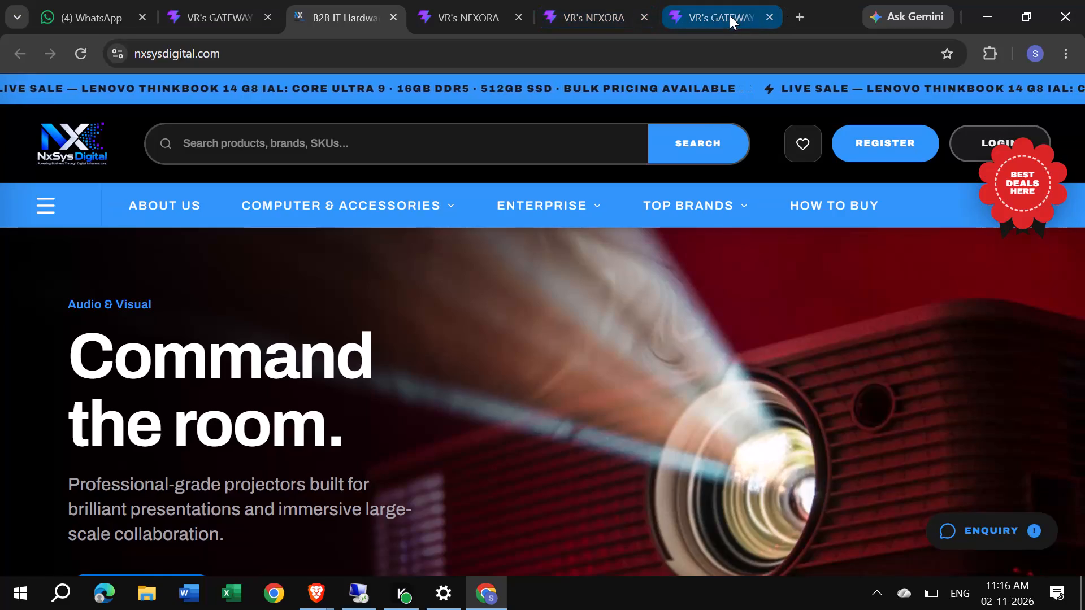
# Check the other open card and admin tabs and close the NxSys Digital website tab.
pyautogui.click(730, 15)
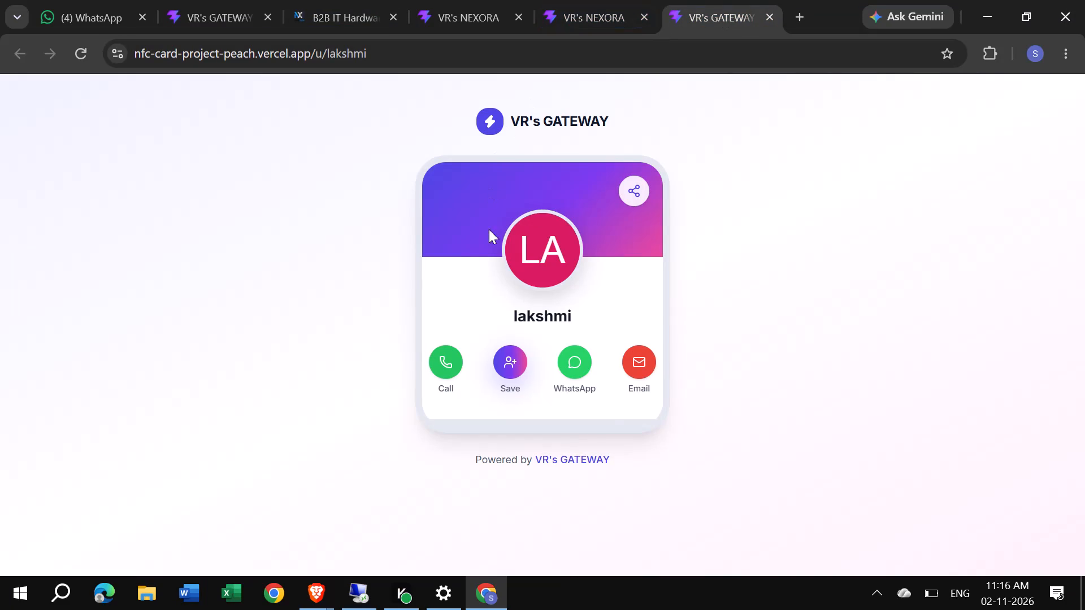
pyautogui.click(598, 18)
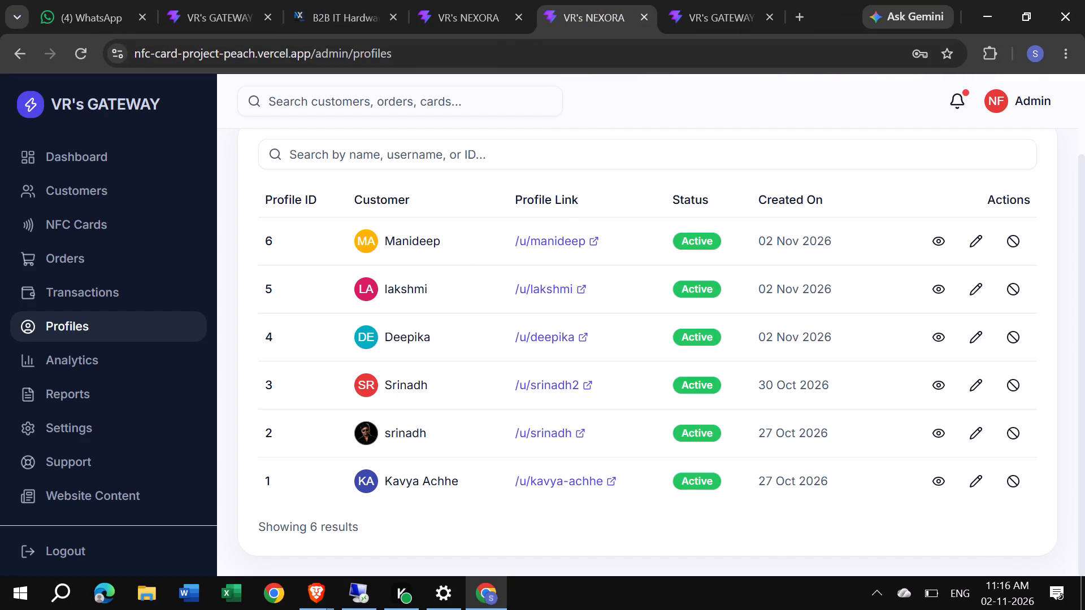
pyautogui.click(488, 15)
pyautogui.click(343, 9)
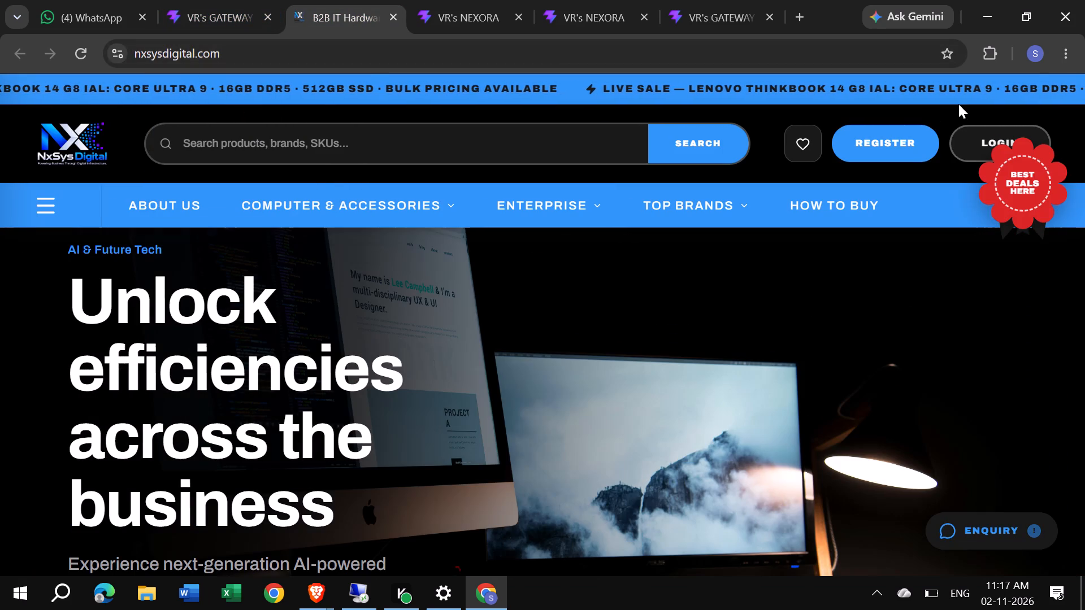
pyautogui.click(394, 24)
pyautogui.click(394, 16)
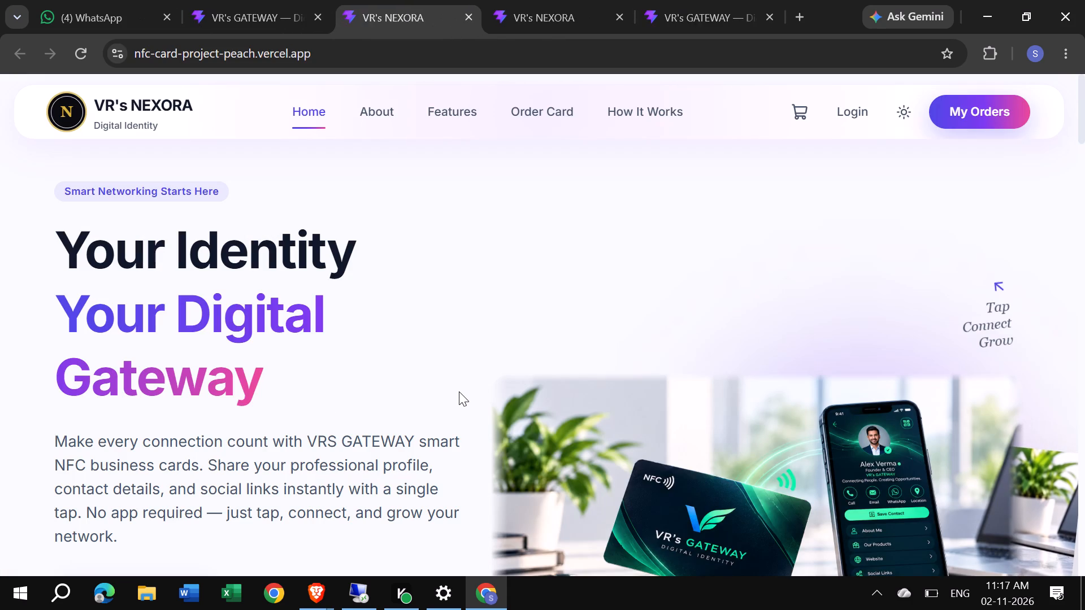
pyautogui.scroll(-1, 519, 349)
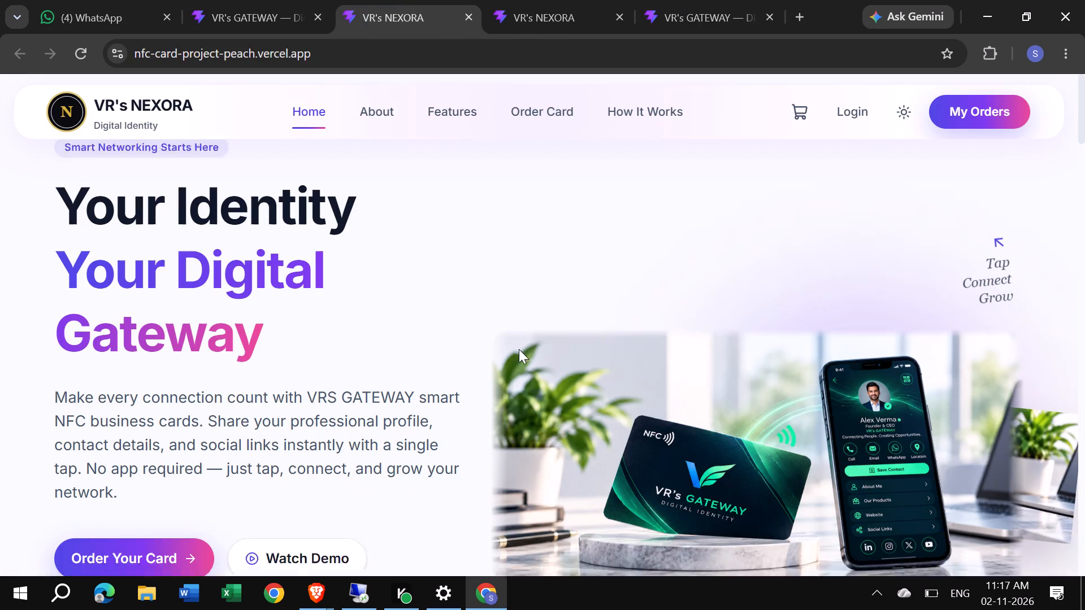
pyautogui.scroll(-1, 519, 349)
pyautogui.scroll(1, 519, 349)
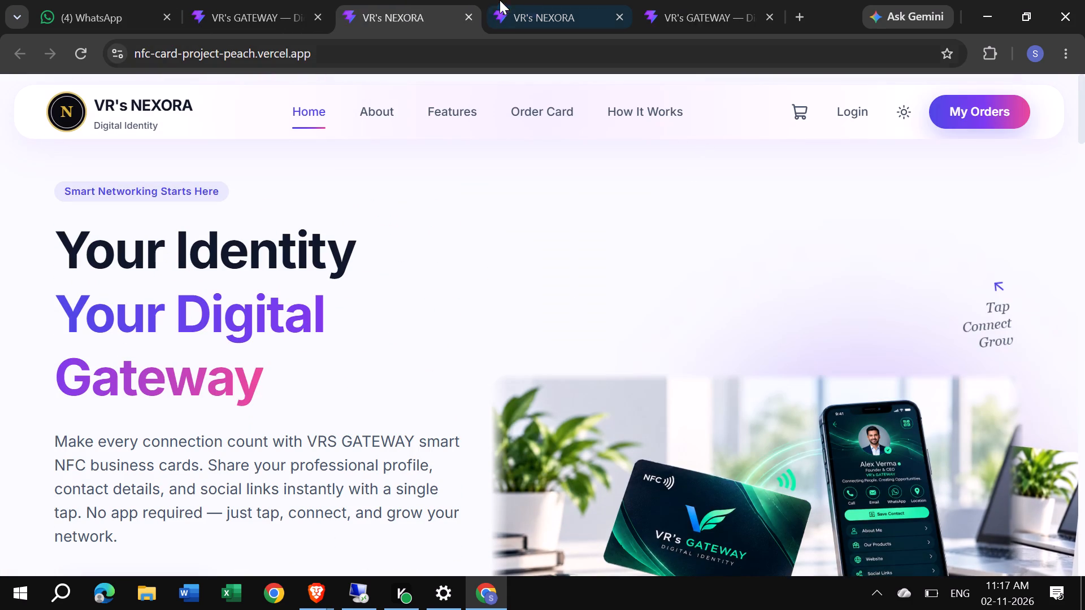
# Open the public profile link /u/lakshmi from the admin Profiles list.
pyautogui.click(510, 30)
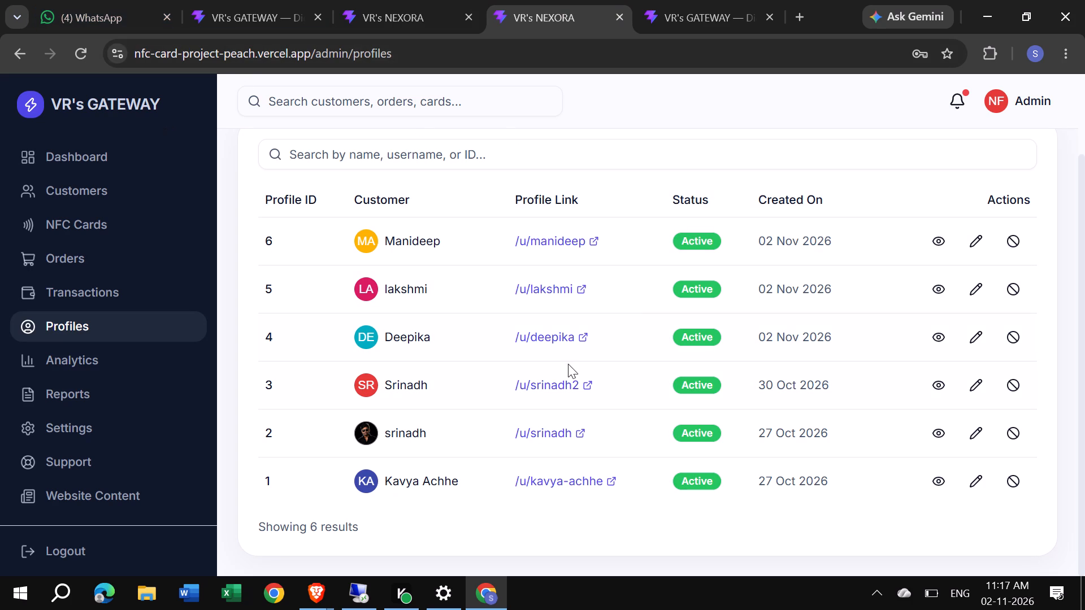
pyautogui.click(562, 290)
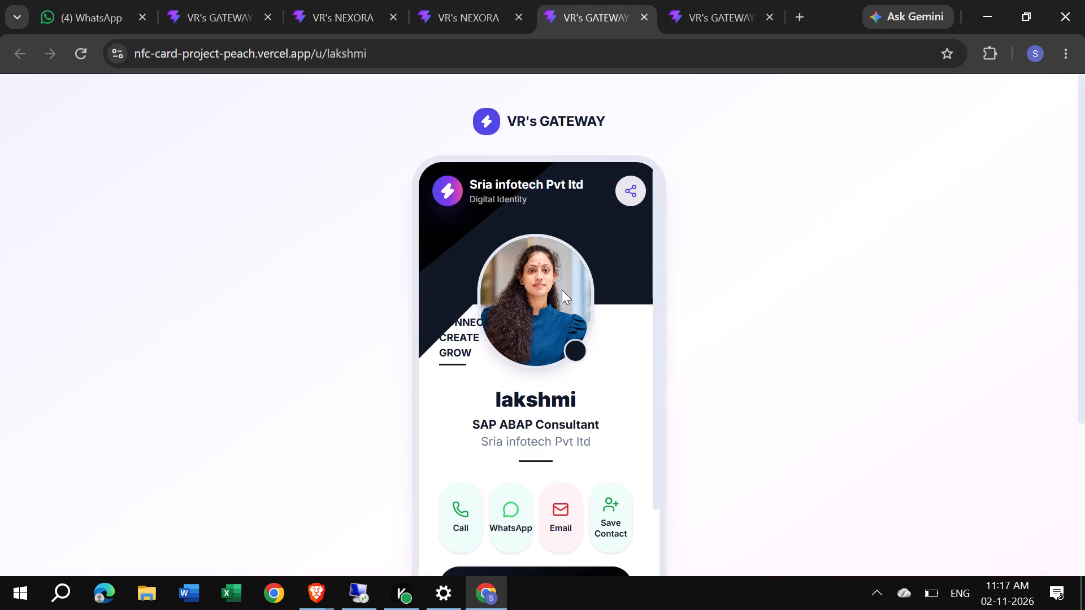
# Examine the public lakshmi card from header to footer, including its web address, contact actions, About Me, social links and vCard download.
pyautogui.scroll(-6, 562, 290)
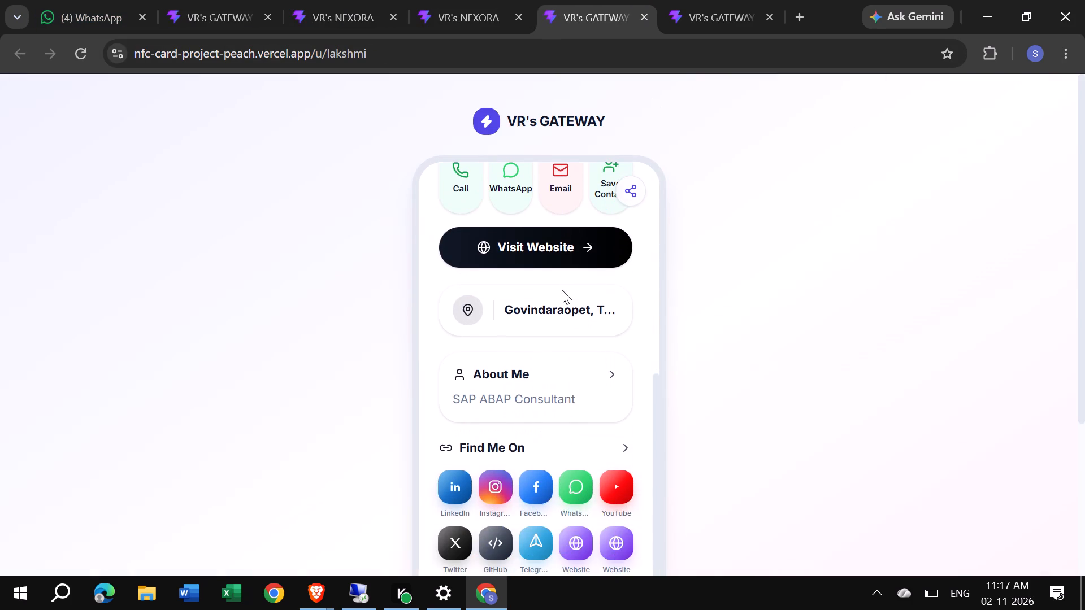
pyautogui.scroll(6, 562, 290)
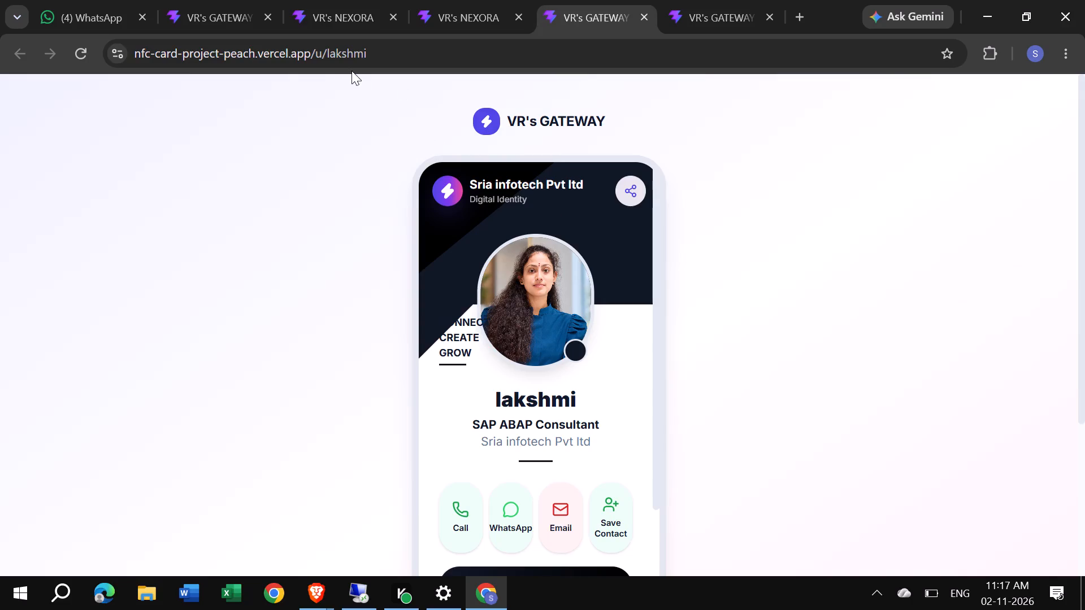
pyautogui.click(386, 45)
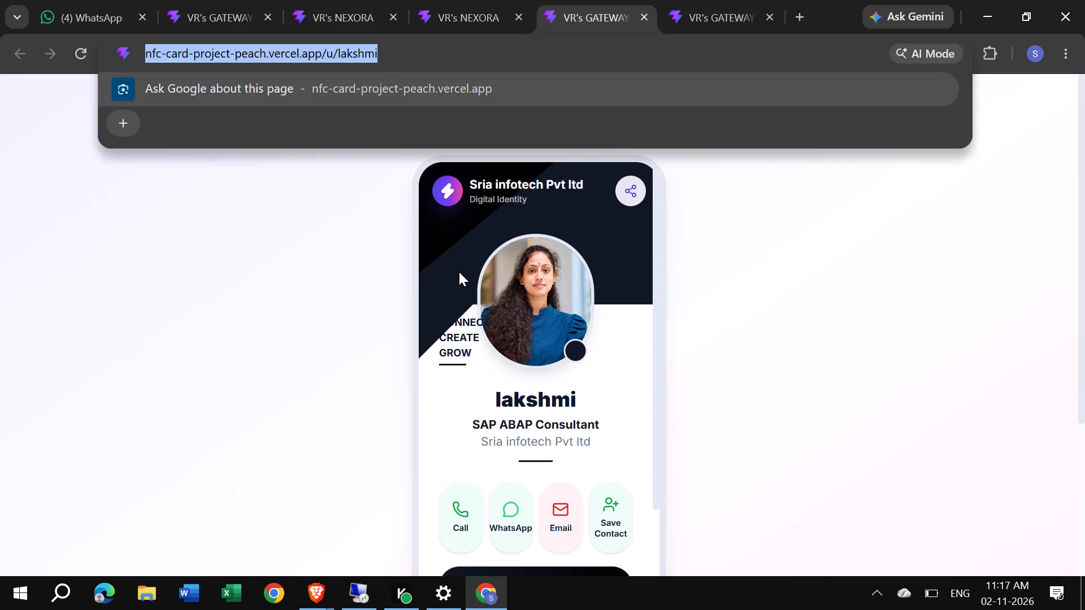
pyautogui.scroll(-4, 459, 272)
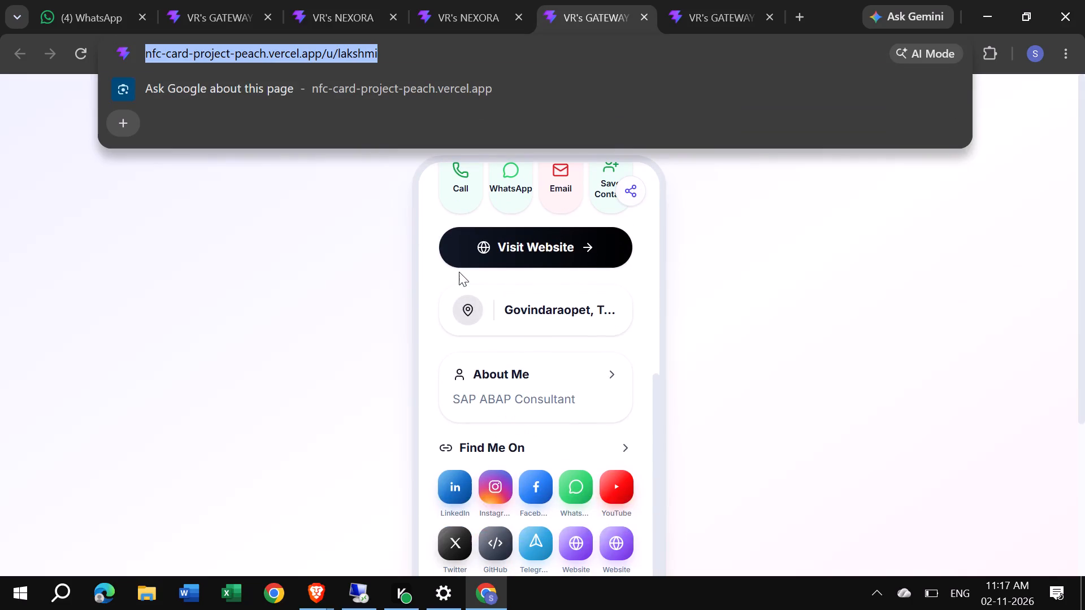
pyautogui.scroll(2, 519, 386)
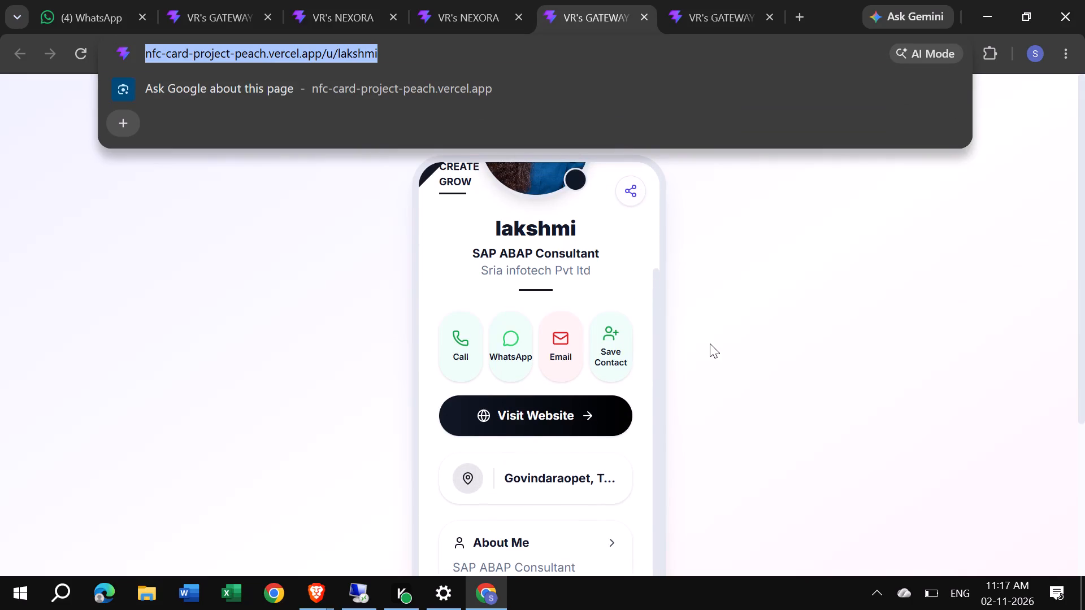
pyautogui.click(711, 342)
pyautogui.scroll(2, 559, 377)
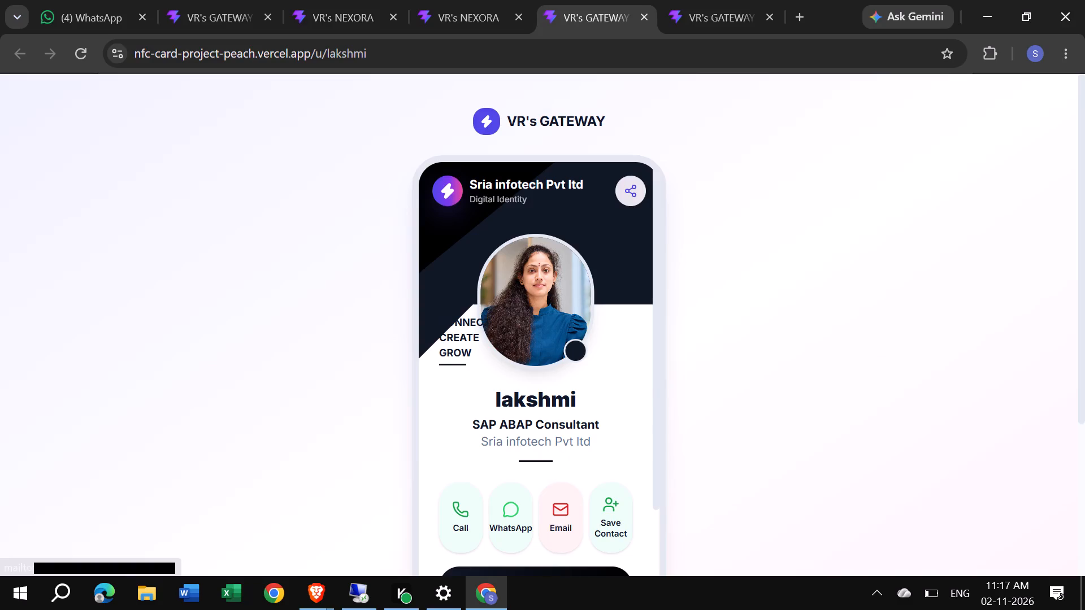
pyautogui.scroll(-6, 540, 407)
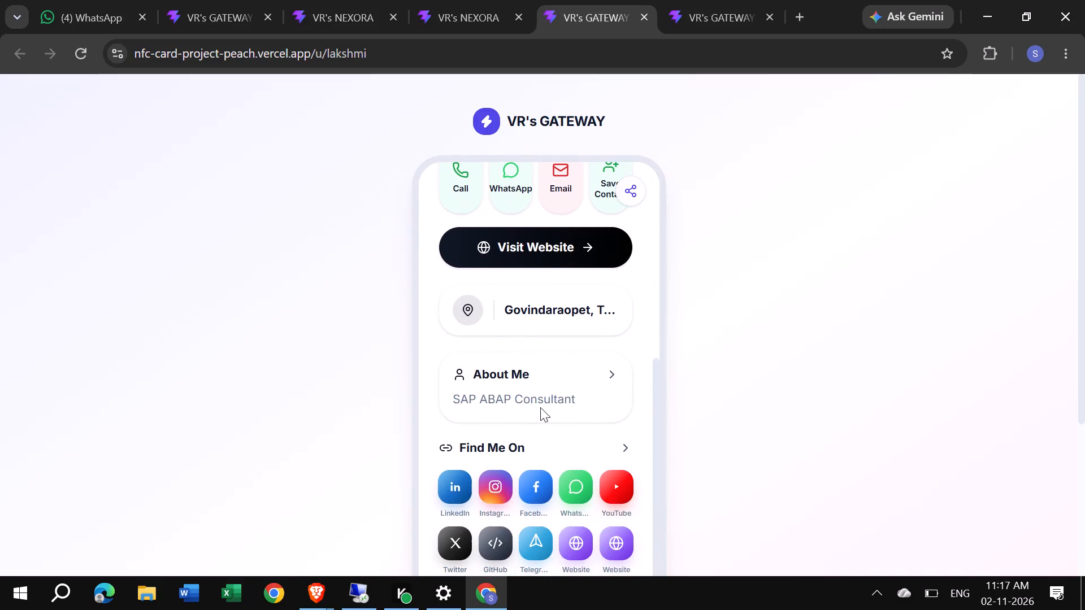
pyautogui.scroll(-3, 540, 407)
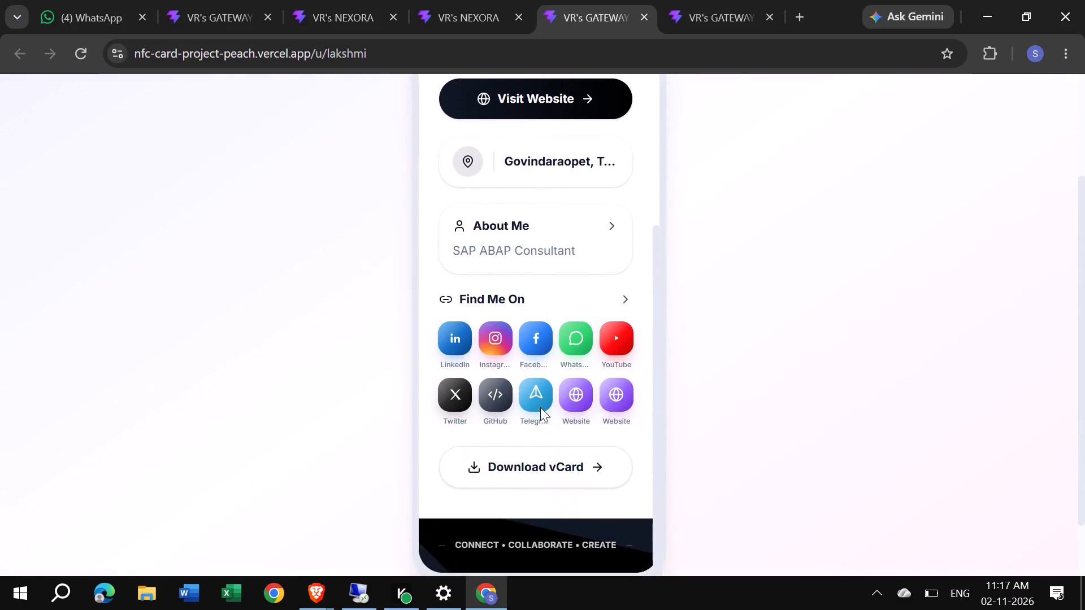
pyautogui.scroll(-1, 540, 407)
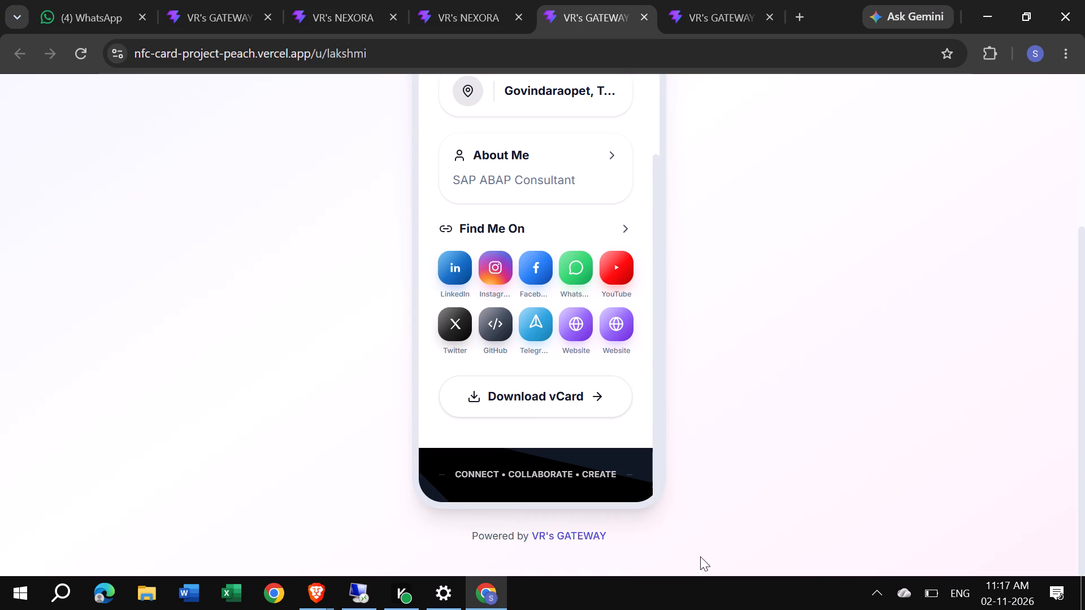
# Review the published public card page from its header down to the social links and back up.
pyautogui.scroll(7, 638, 382)
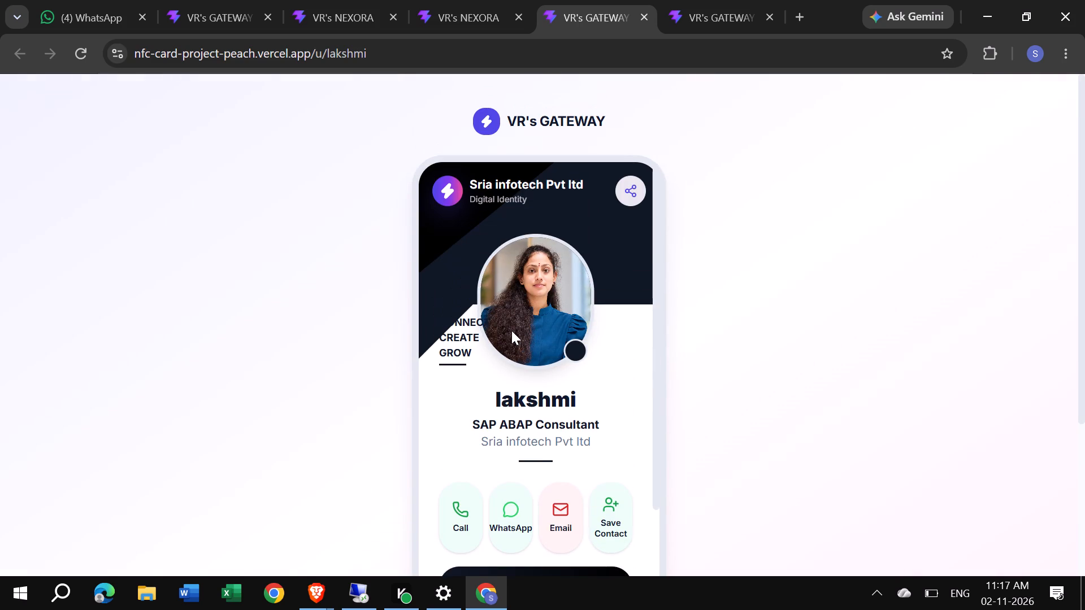
pyautogui.scroll(-7, 511, 330)
pyautogui.scroll(2, 511, 330)
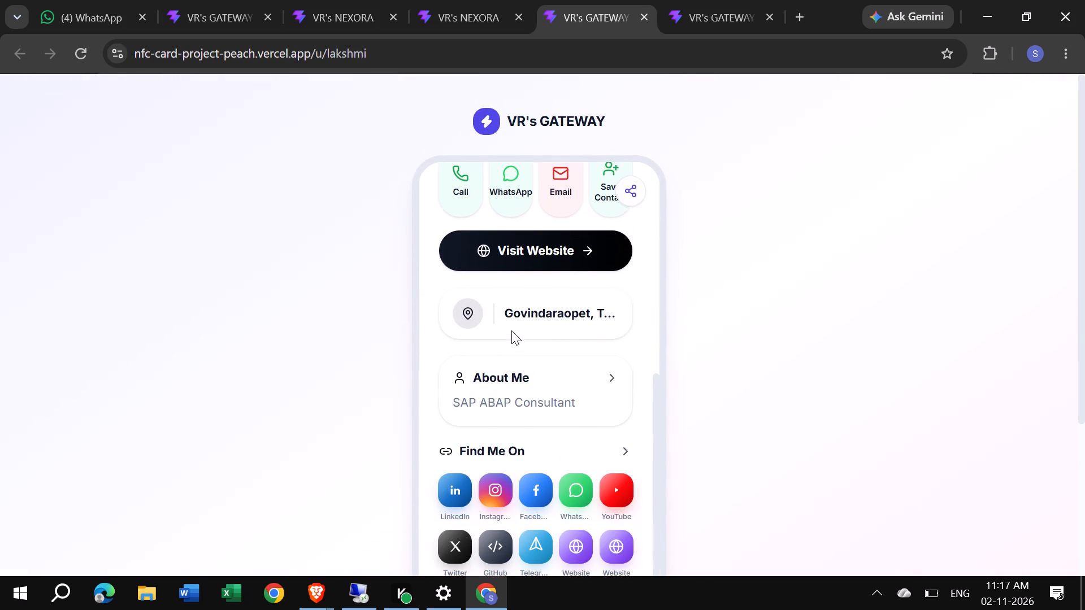
pyautogui.scroll(2, 511, 330)
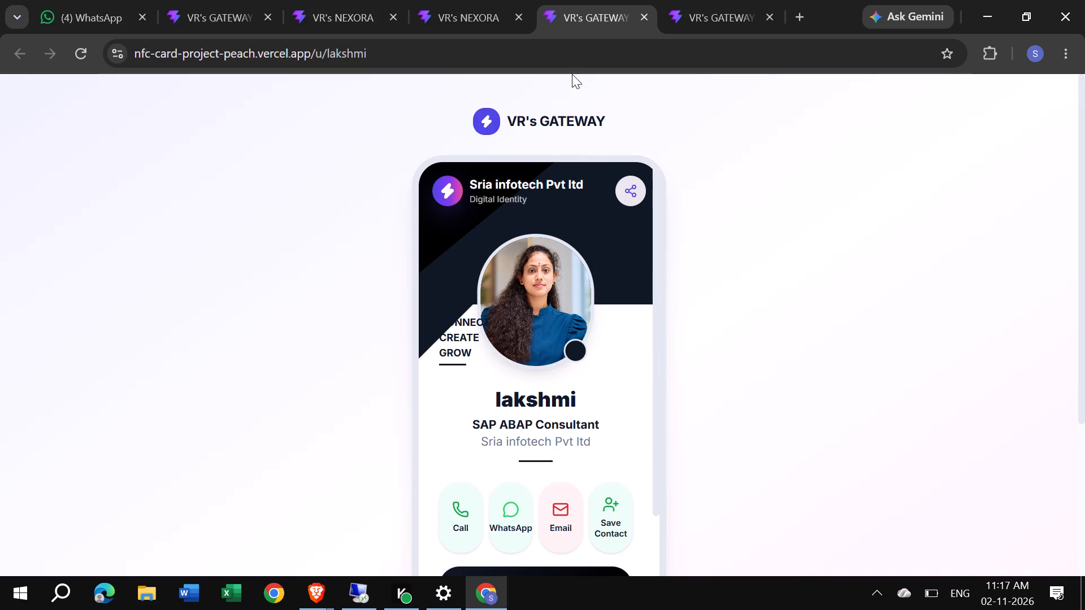
# Return to the account's QR Code page and review the selected template and colour, profile link, QR code and card preview.
pyautogui.click(462, 15)
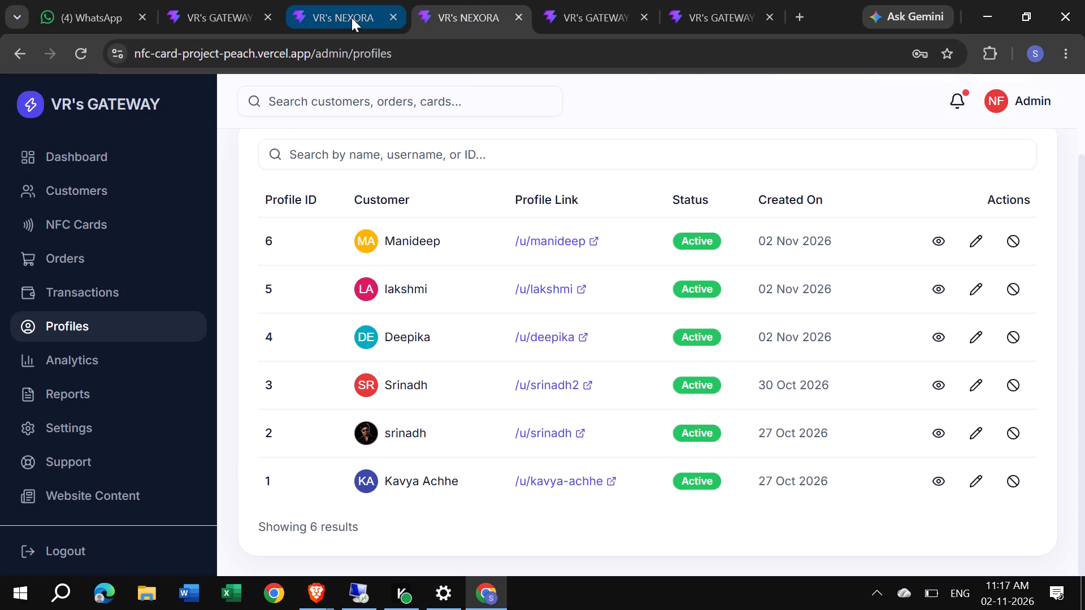
pyautogui.click(350, 18)
pyautogui.click(236, 19)
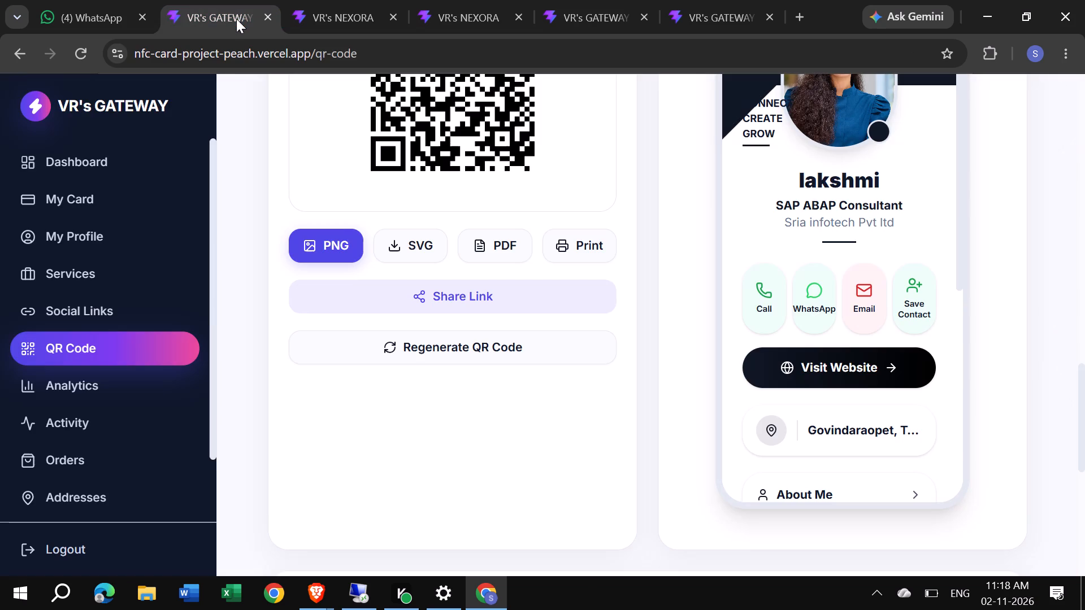
pyautogui.scroll(5, 86, 262)
pyautogui.scroll(2, 539, 310)
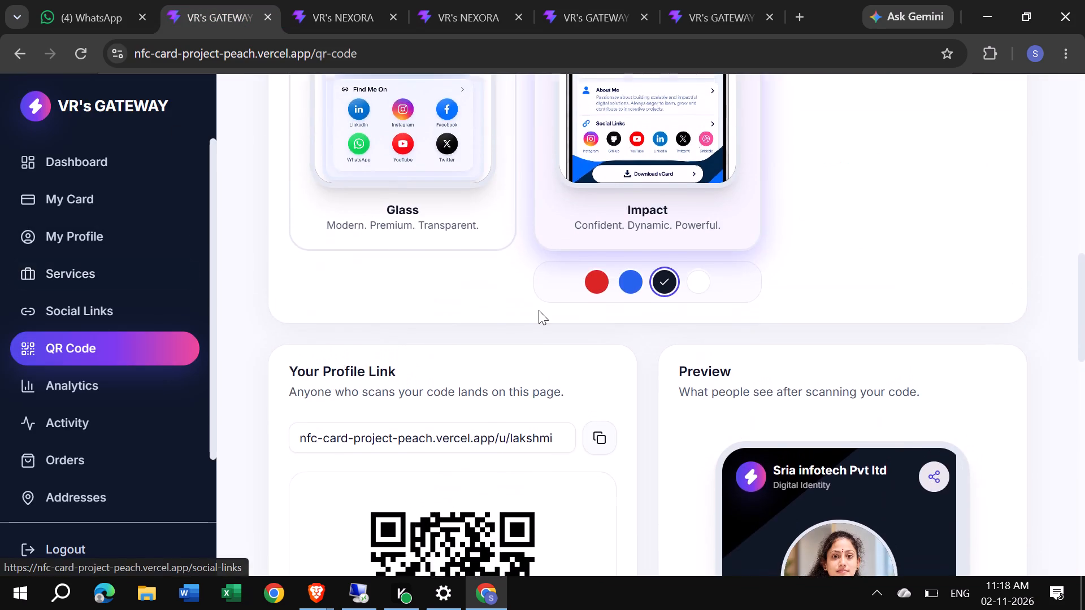
pyautogui.scroll(8, 539, 310)
pyautogui.scroll(-8, 539, 310)
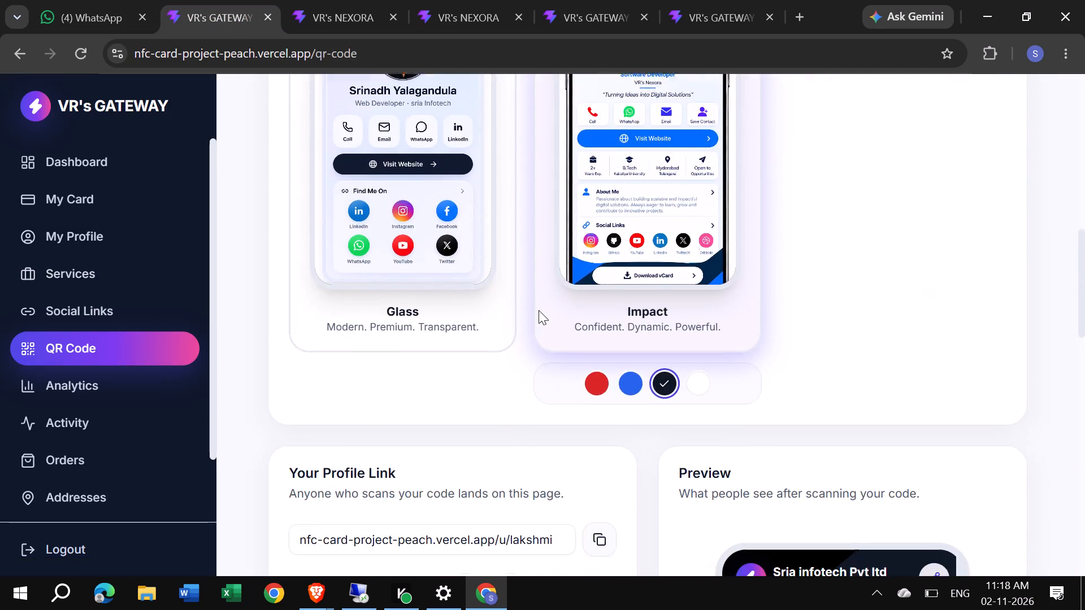
pyautogui.scroll(-3, 539, 310)
pyautogui.scroll(2, 539, 406)
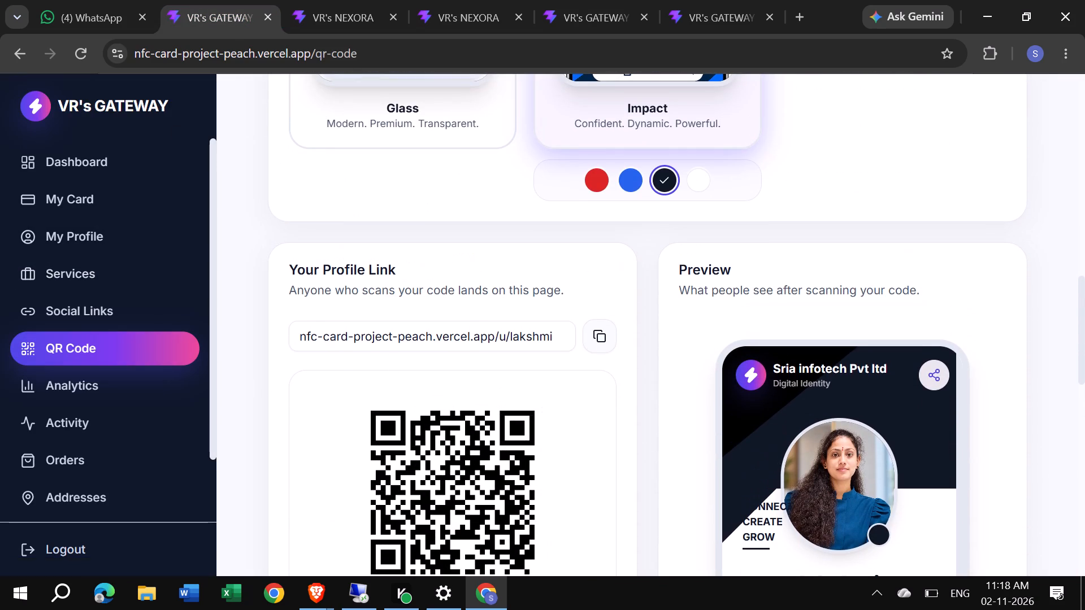
pyautogui.scroll(-3, 466, 422)
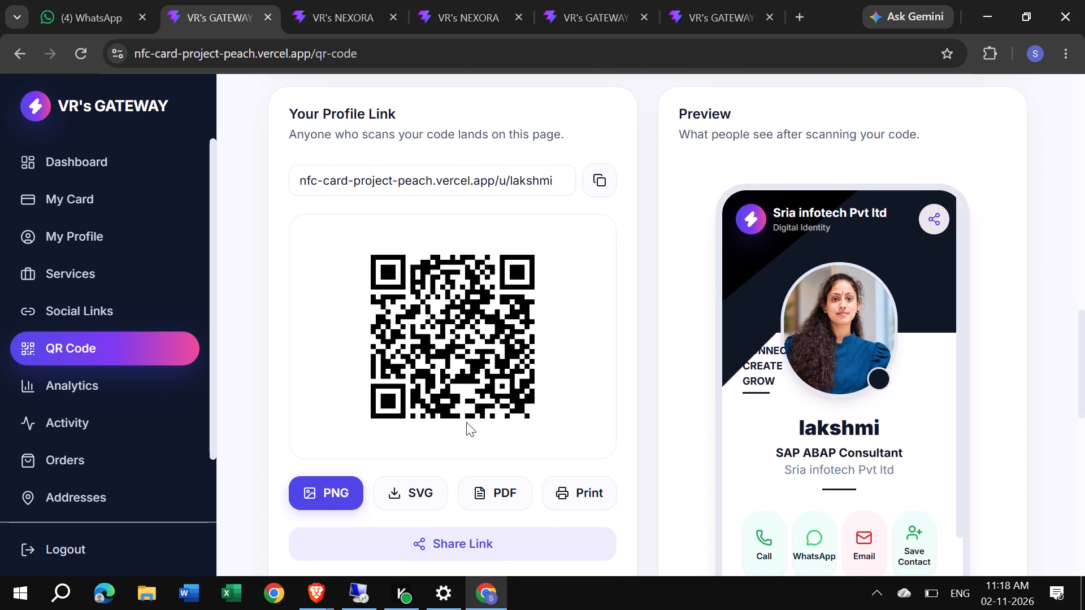
# Open the Analytics page and review the digital card's engagement figures and charts.
pyautogui.click(78, 387)
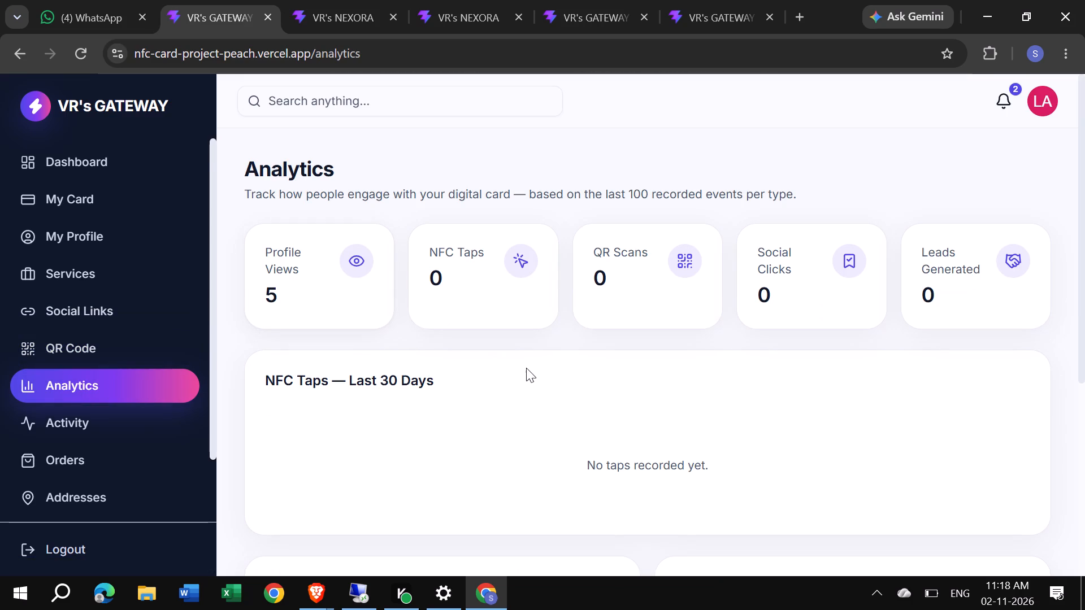
pyautogui.scroll(-1, 601, 403)
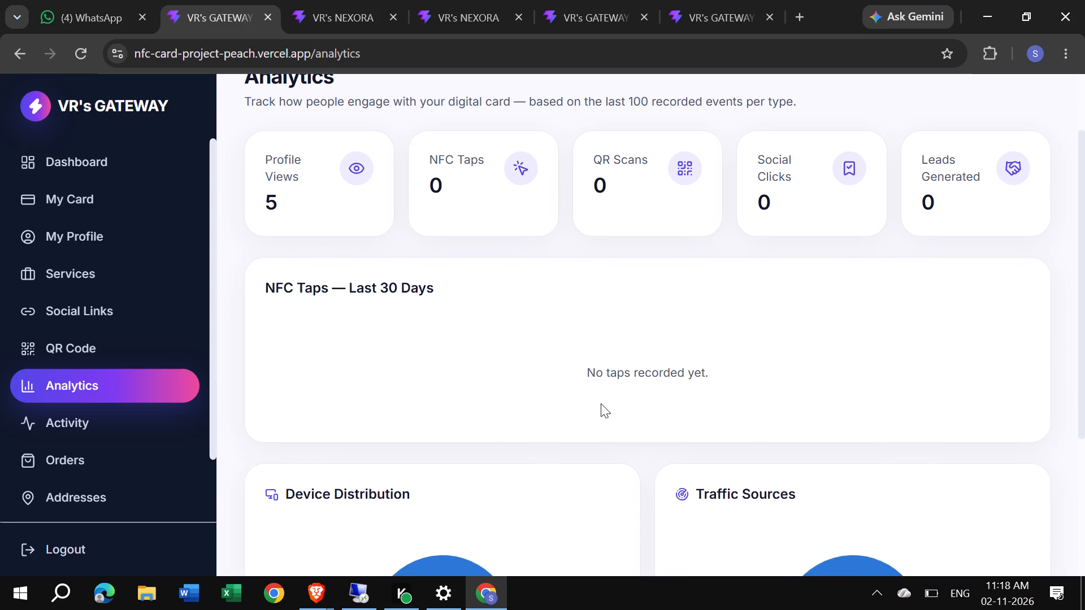
# Finish checking the Analytics charts, and view the account's Activity and Orders pages.
pyautogui.scroll(-3, 601, 403)
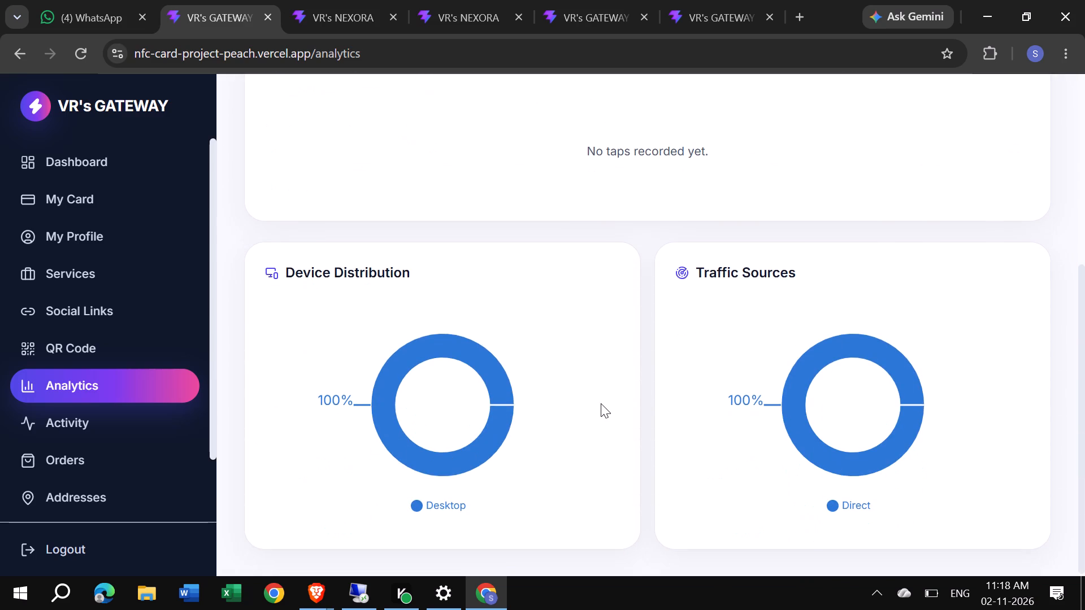
pyautogui.click(42, 419)
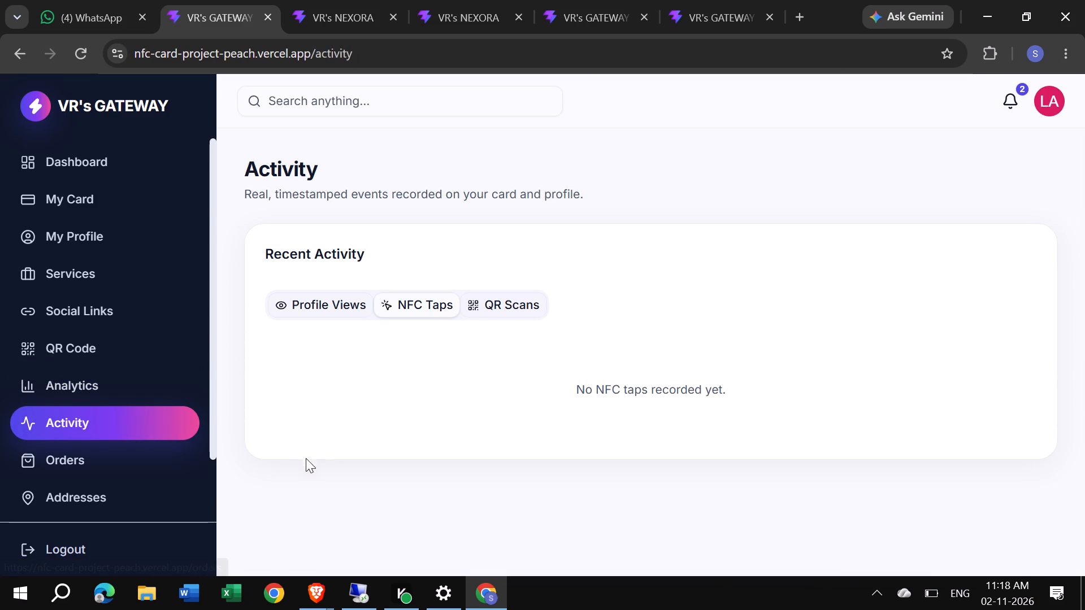
pyautogui.click(113, 473)
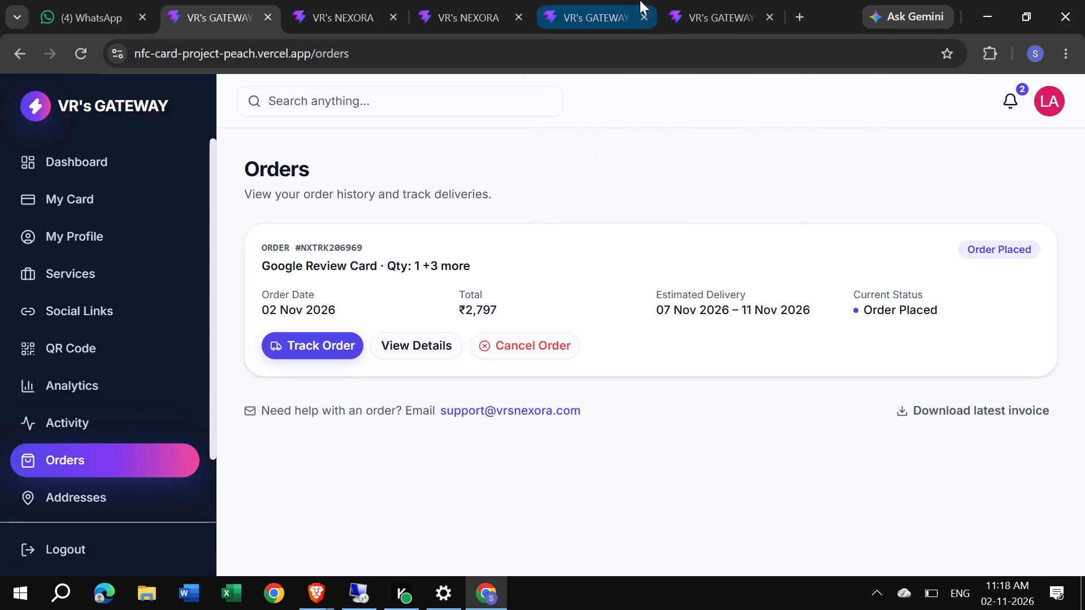
# Return to the published public card, follow its Visit Website link and look through the linked page.
pyautogui.click(462, 15)
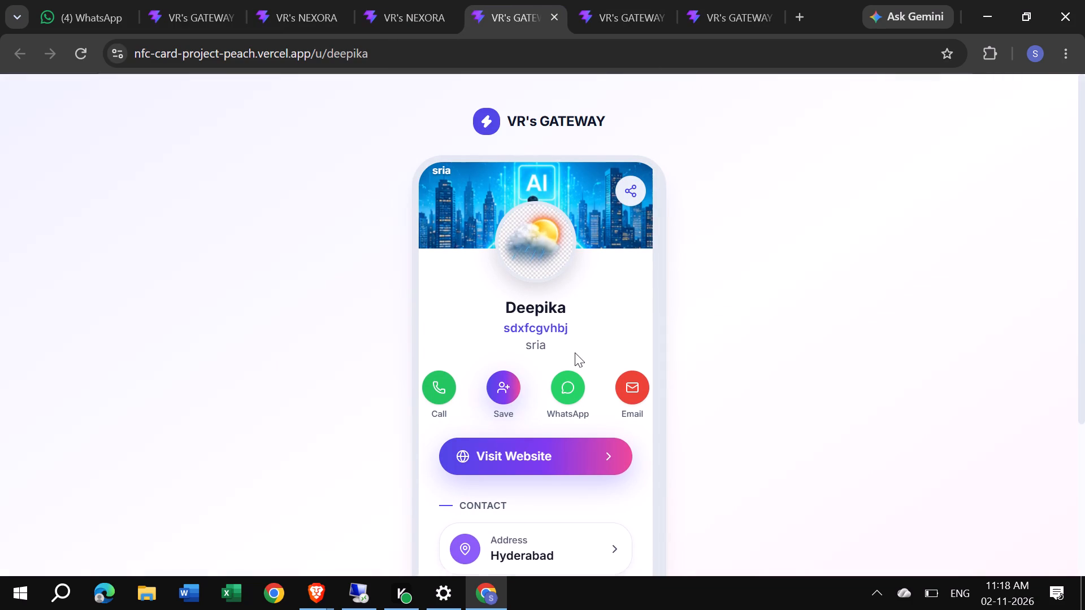
pyautogui.scroll(1, 575, 352)
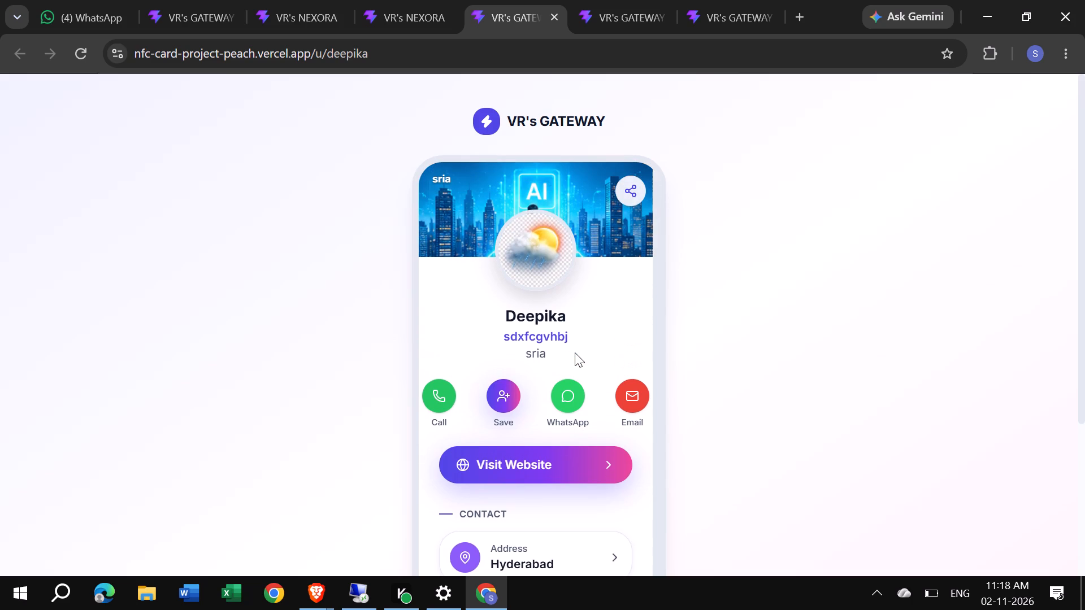
pyautogui.scroll(-1, 537, 398)
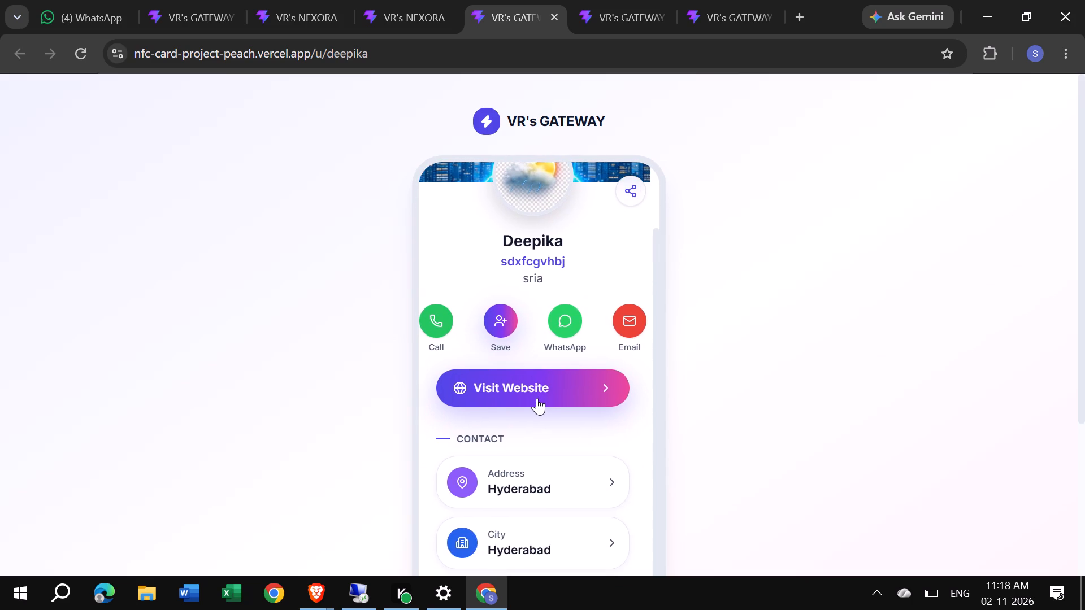
pyautogui.doubleClick(537, 398)
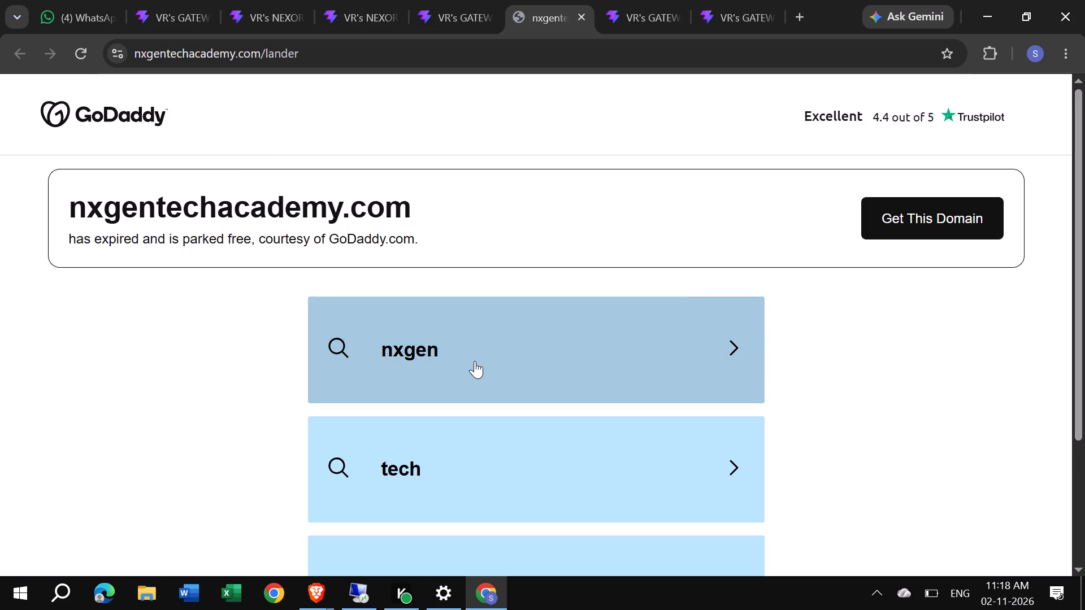
pyautogui.scroll(-2, 475, 361)
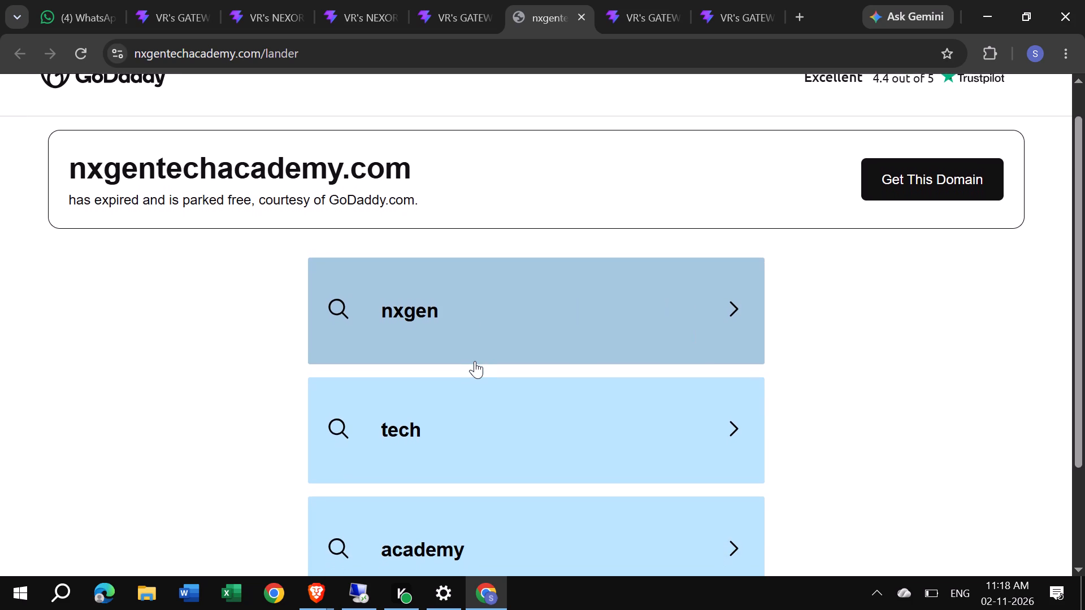
pyautogui.scroll(-5, 475, 361)
pyautogui.scroll(3, 521, 385)
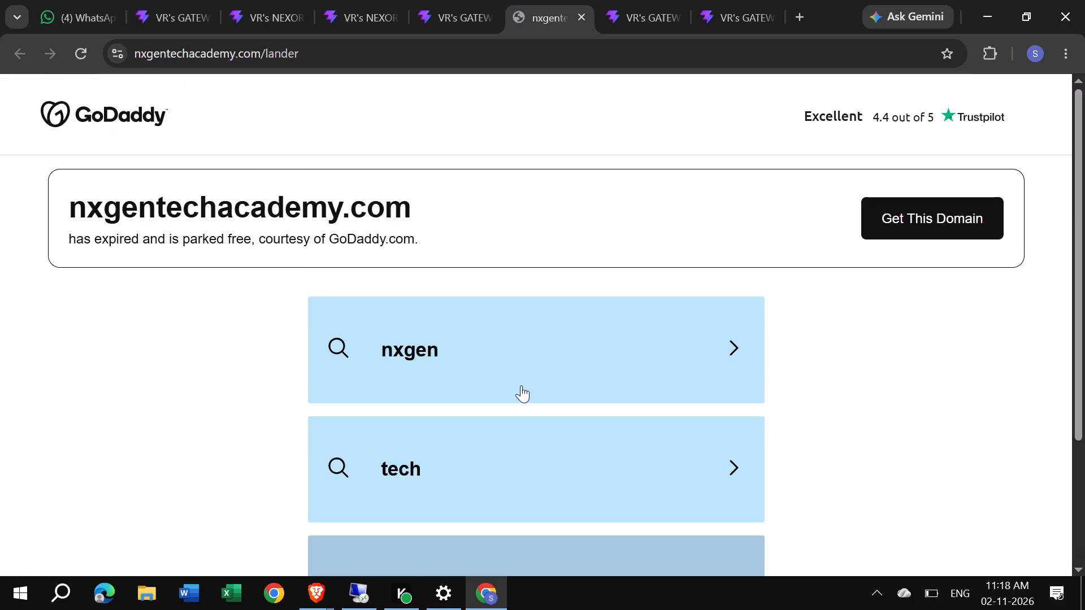
pyautogui.scroll(5, 521, 385)
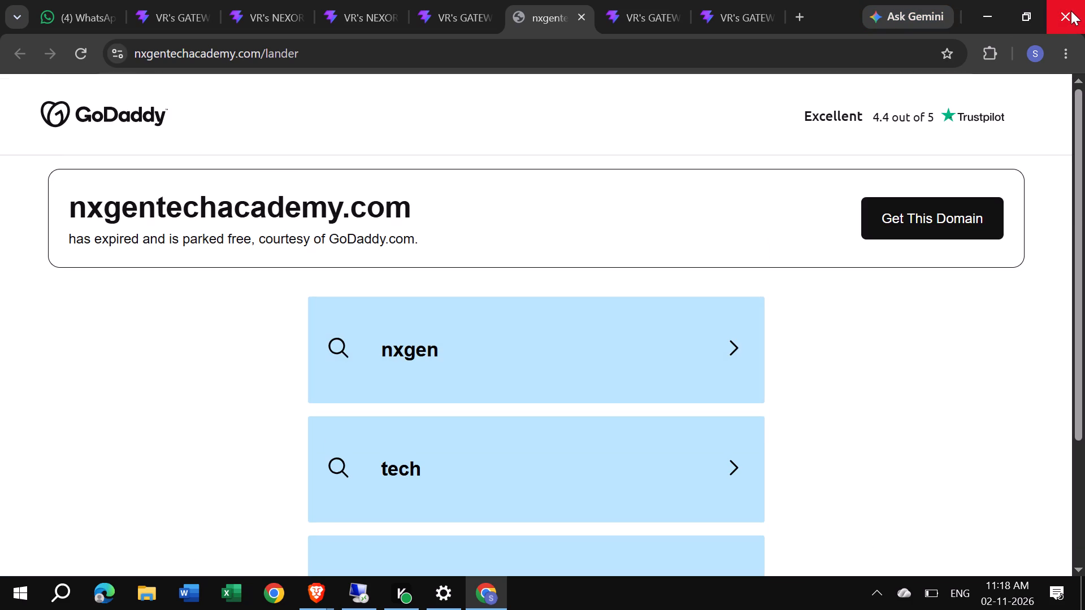
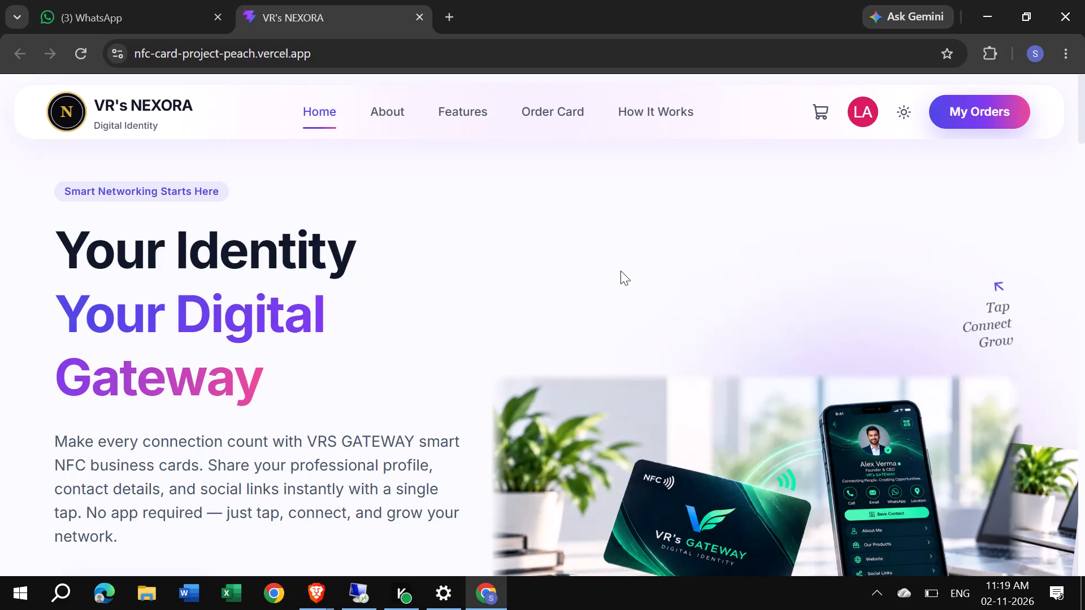
# Review the VR's NEXORA home page from the hero banner through Our Story to the Why Choose VR's GATEWAY section.
pyautogui.scroll(-3, 408, 252)
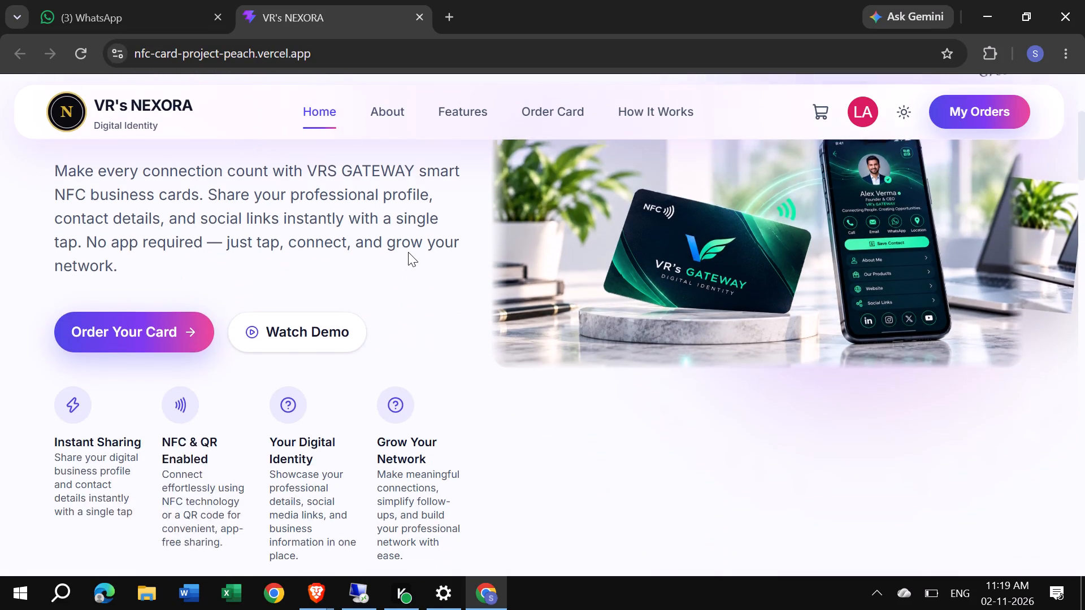
pyautogui.scroll(-8, 408, 252)
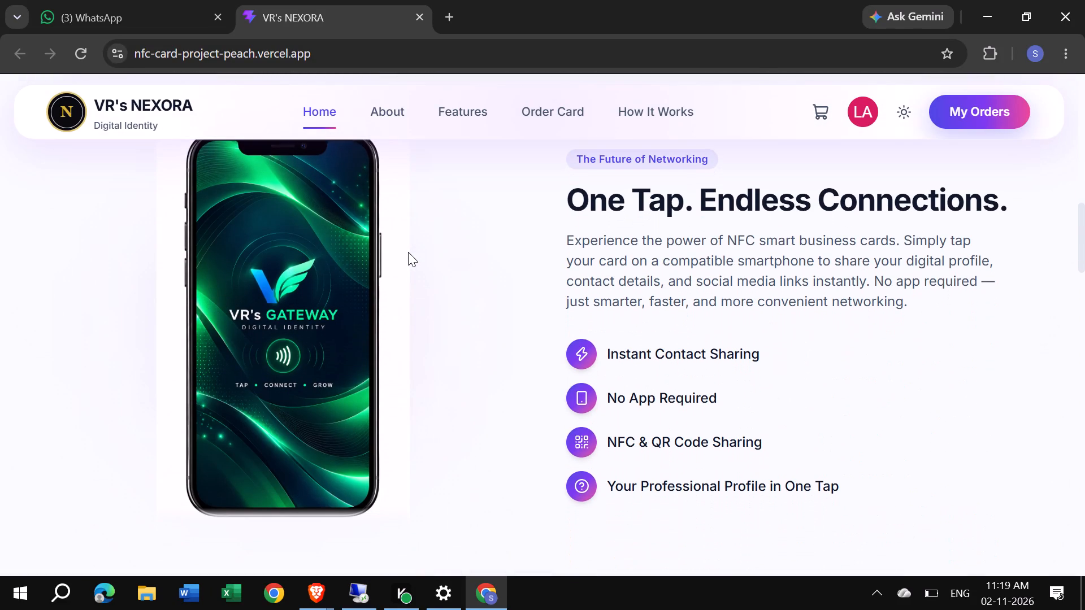
pyautogui.scroll(-7, 408, 252)
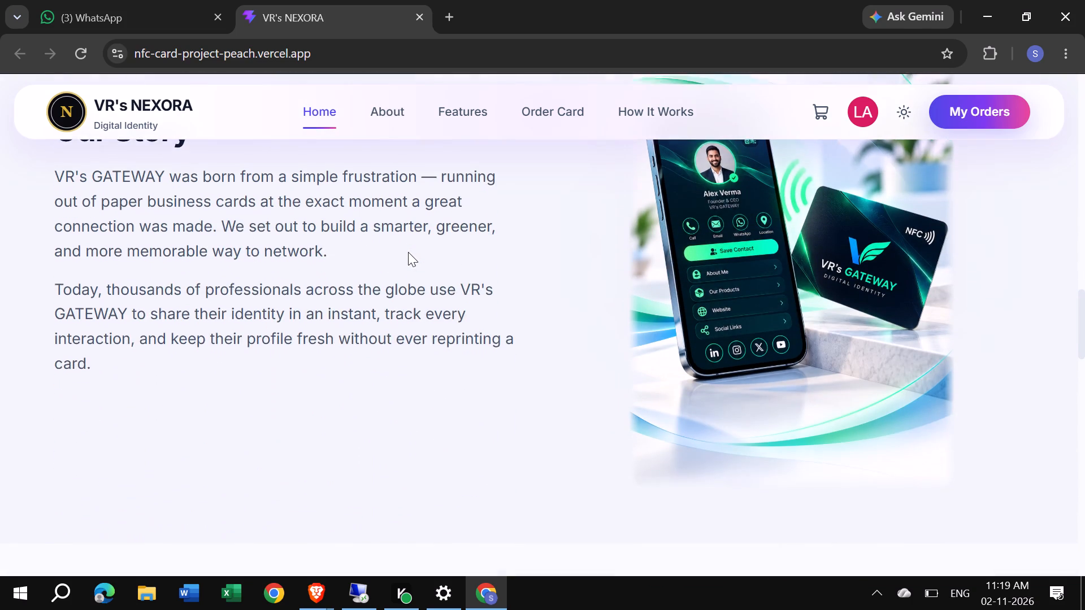
pyautogui.scroll(1, 408, 252)
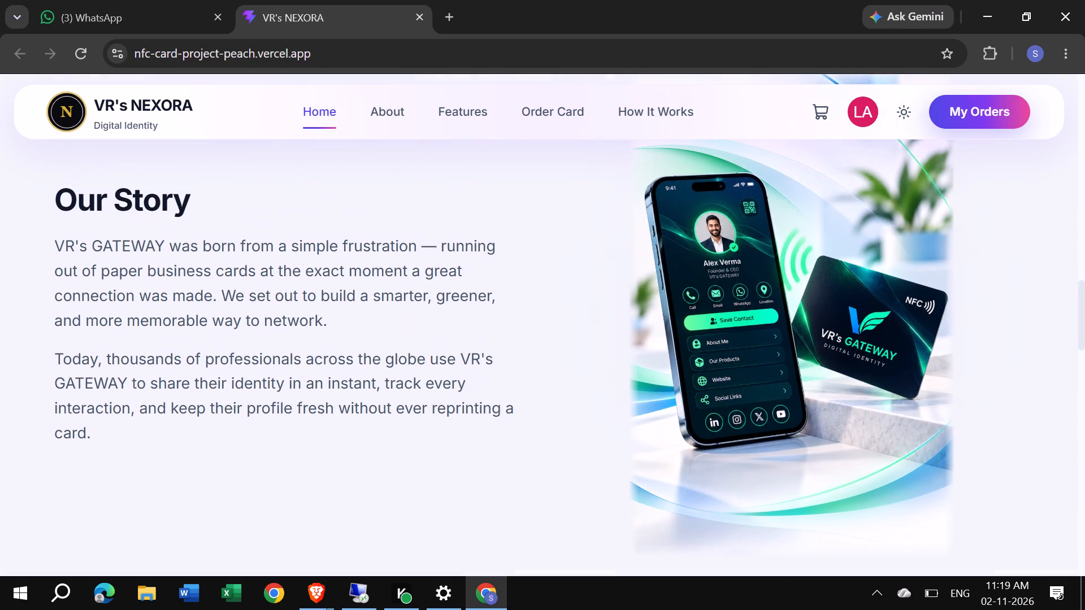
pyautogui.scroll(-6, 408, 252)
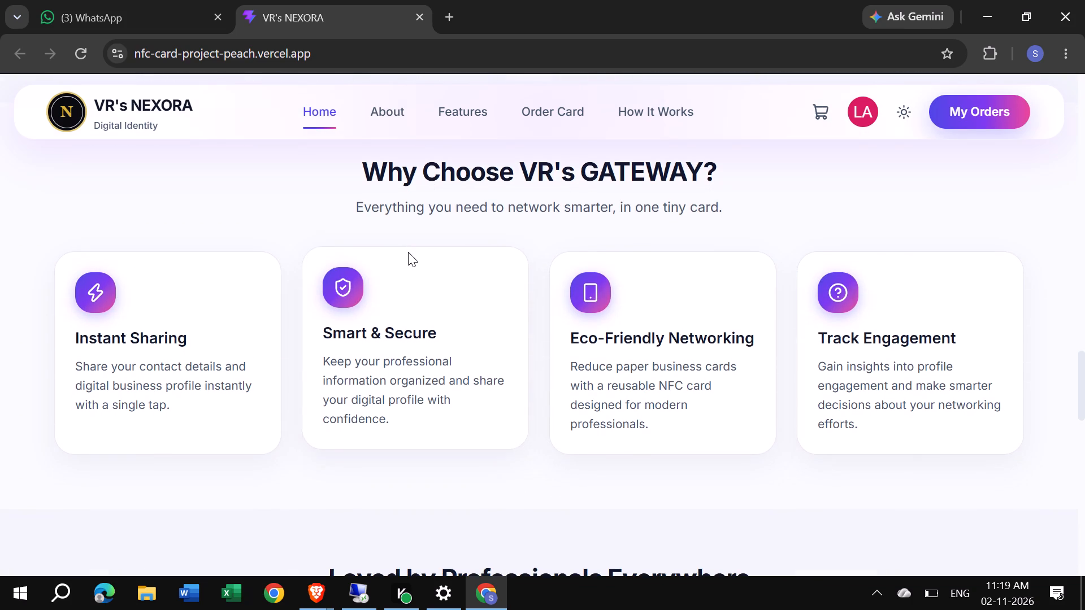
pyautogui.scroll(16, 408, 252)
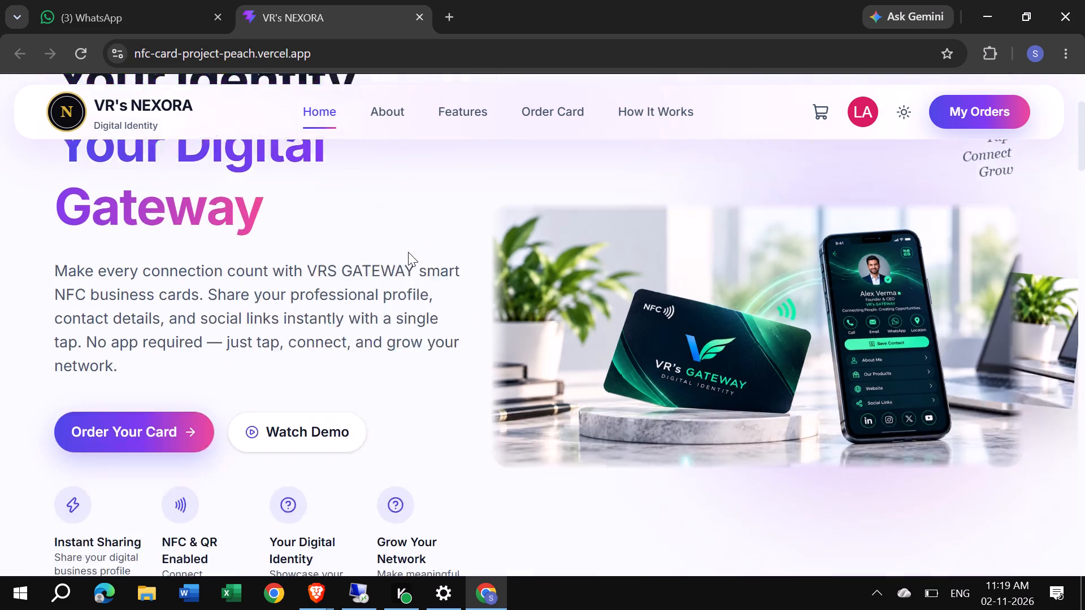
pyautogui.scroll(4, 281, 128)
# Open the site's About page and review its content from the introduction down to the footer.
pyautogui.click(397, 114)
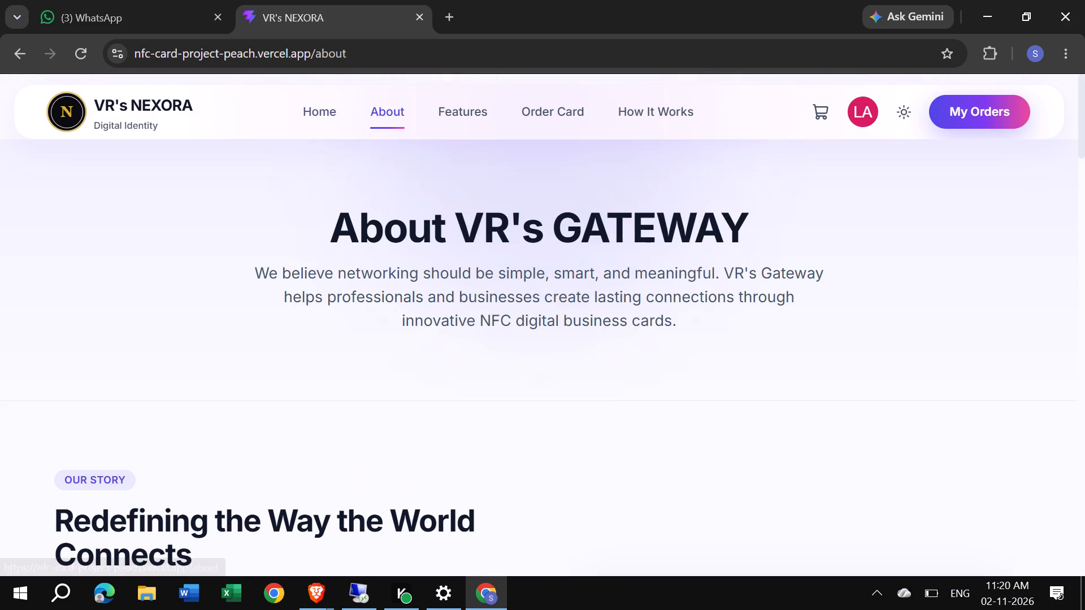
pyautogui.scroll(-17, 468, 281)
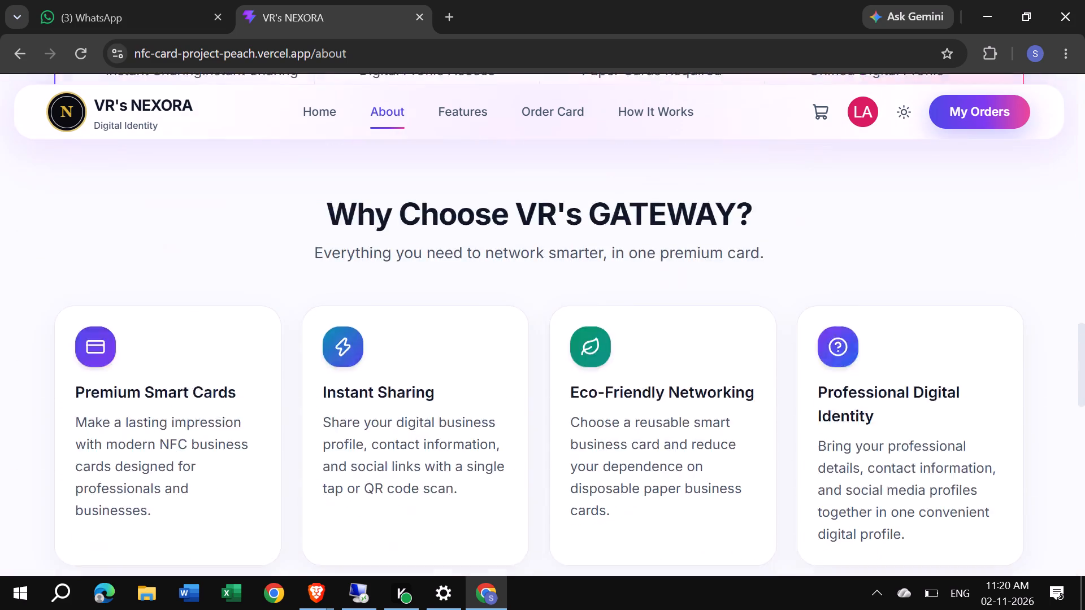
pyautogui.scroll(3, 468, 281)
pyautogui.scroll(-9, 468, 281)
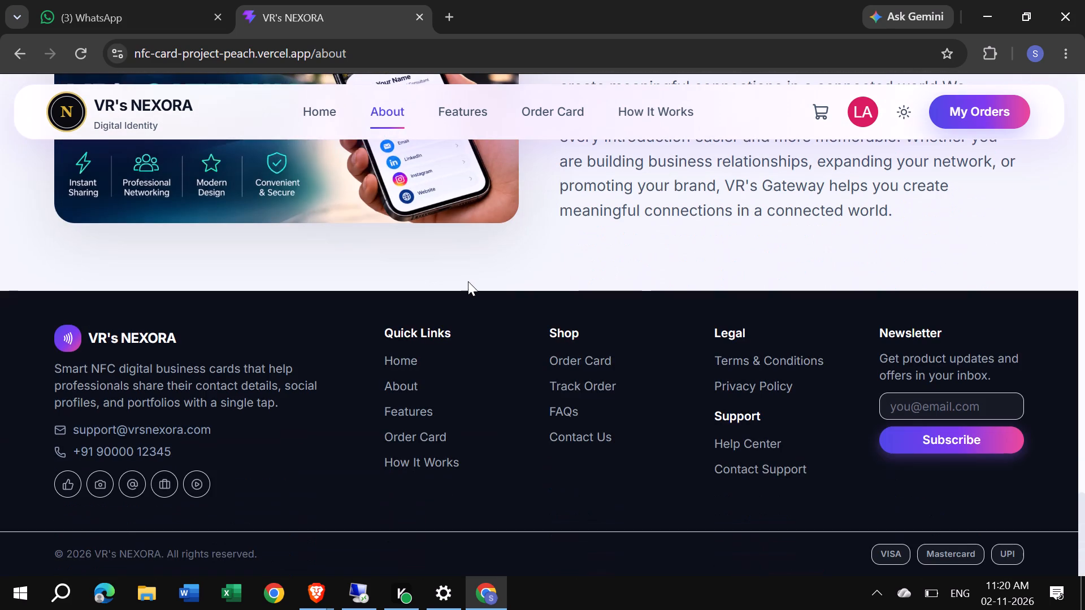
pyautogui.scroll(-1, 468, 281)
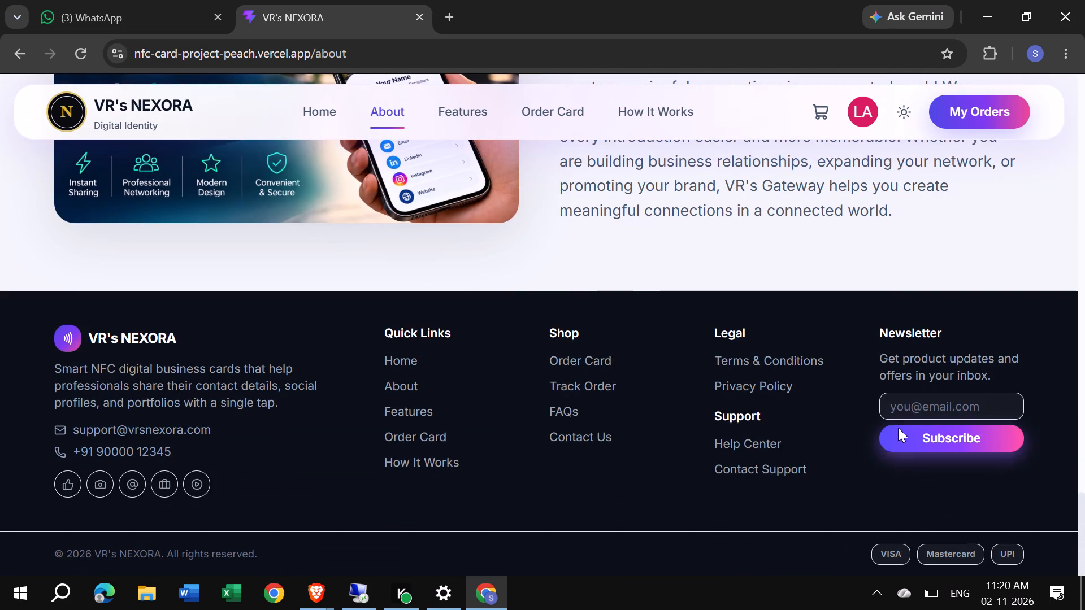
# Check the Newsletter email field in the About page footer, leaving it empty.
pyautogui.click(924, 407)
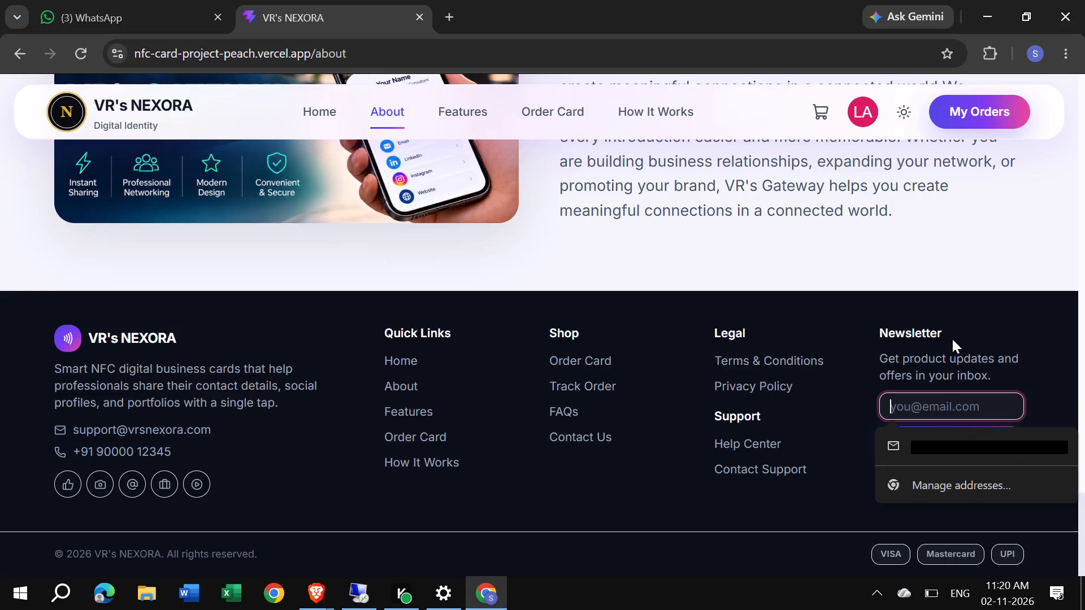
pyautogui.click(831, 356)
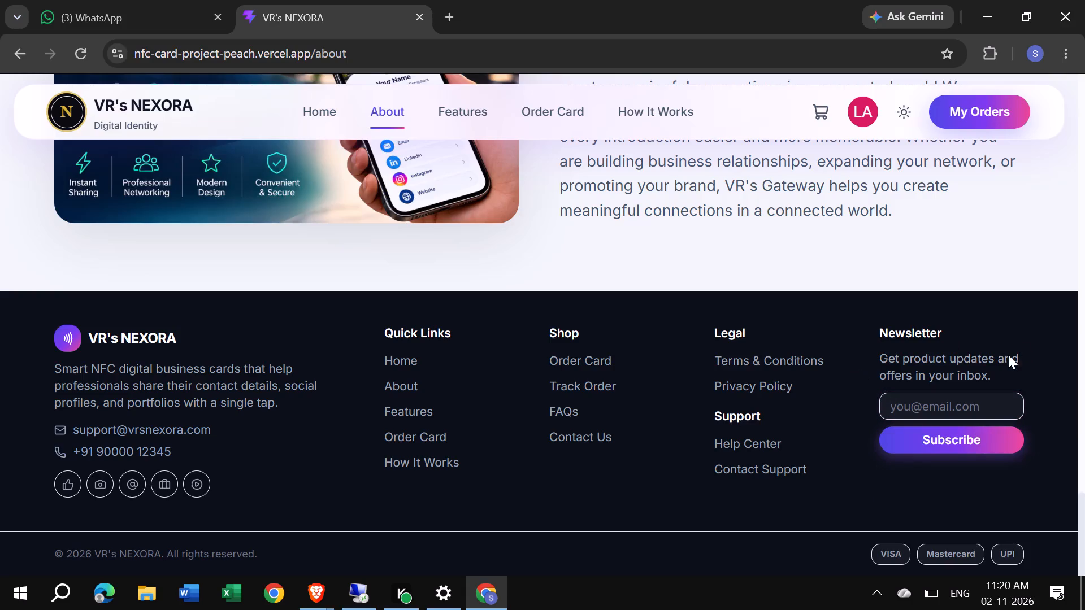
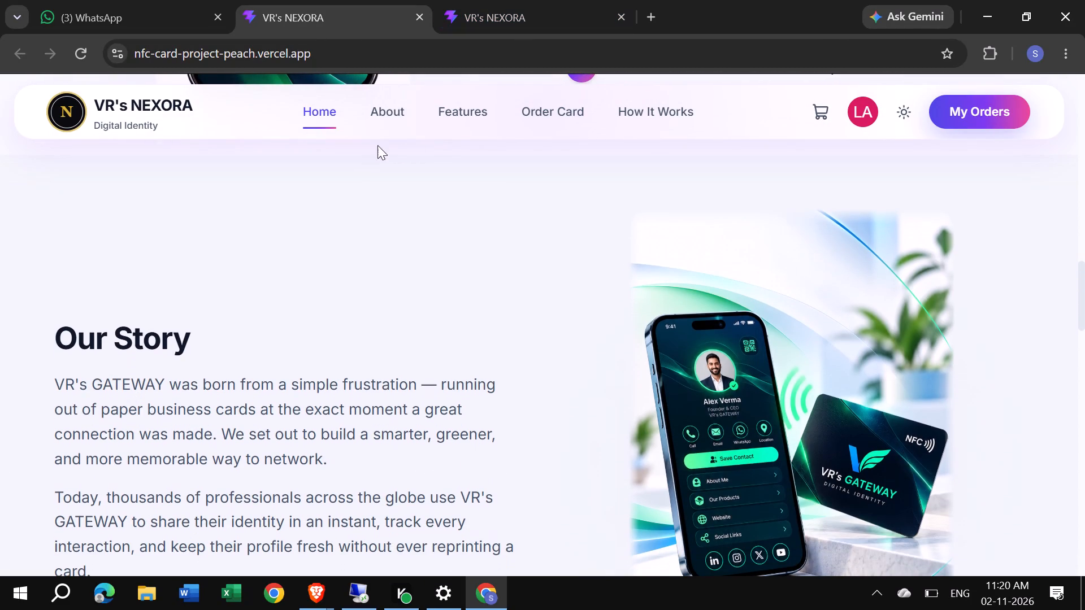
# Open the About page from the home page and review its content down to the Our Mission section.
pyautogui.click(390, 103)
pyautogui.scroll(-2, 417, 345)
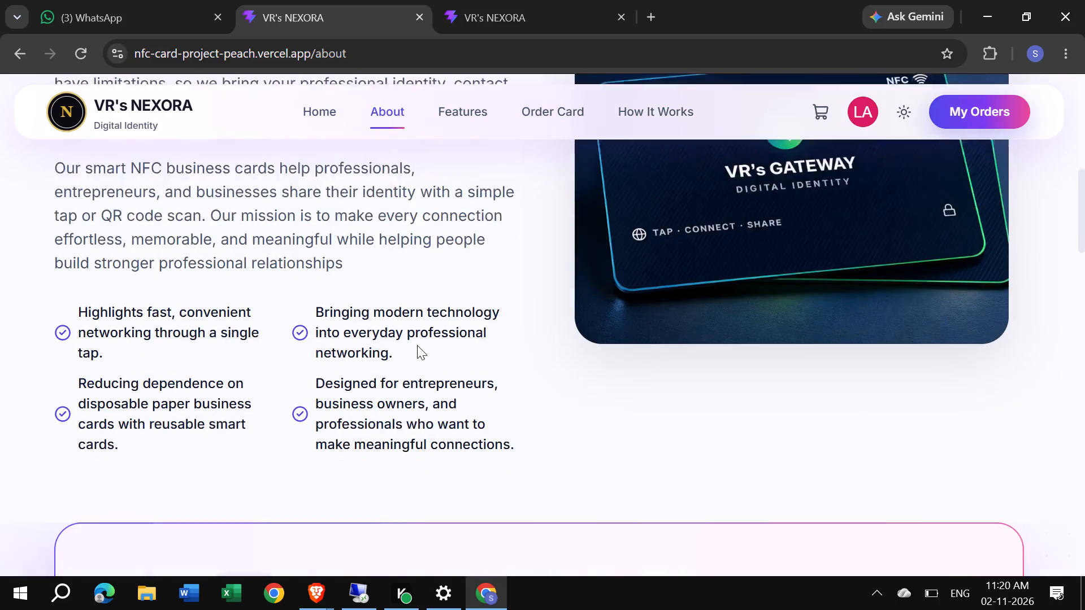
pyautogui.scroll(-4, 417, 345)
# Return this copy of the site to its Home page, and switch back to the other VR's NEXORA tab showing the About page footer.
pyautogui.click(306, 121)
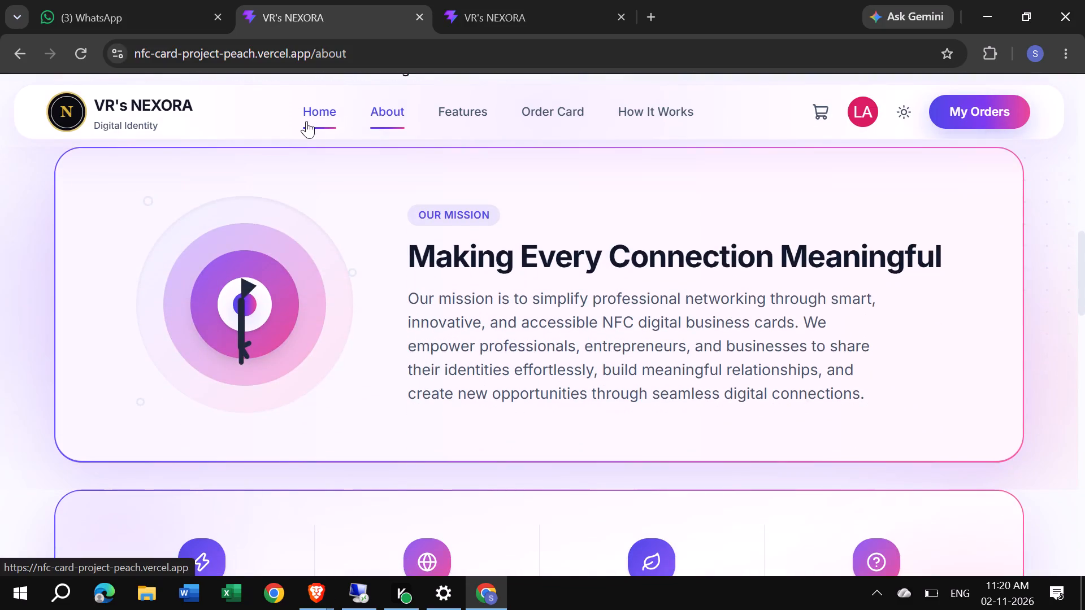
pyautogui.click(328, 0)
pyautogui.click(522, 0)
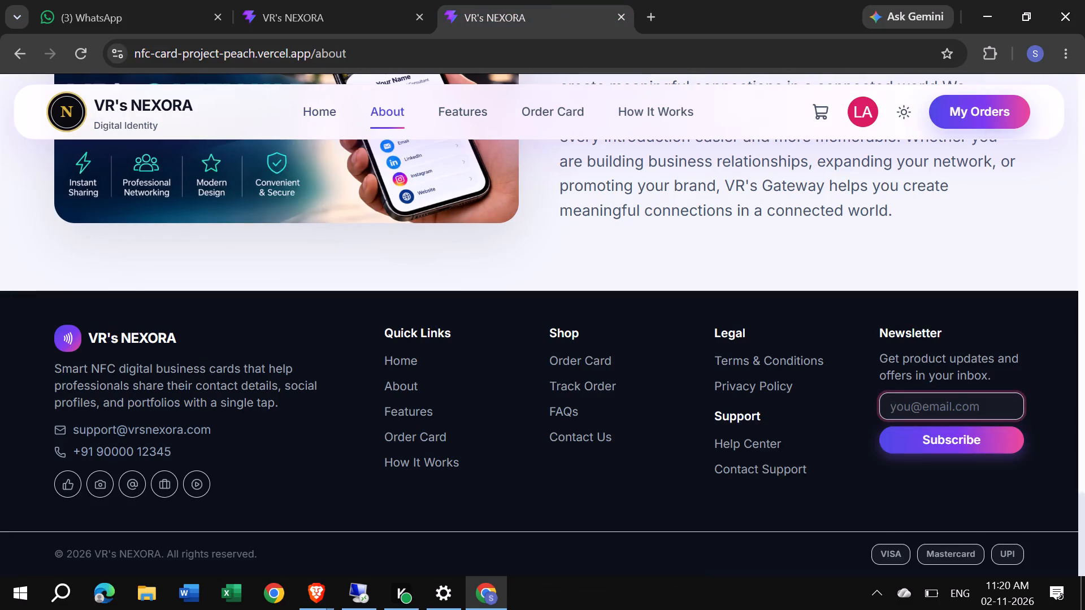
# Log out of the signed-in customer account on the VR's NEXORA website.
pyautogui.click(878, 110)
pyautogui.click(870, 111)
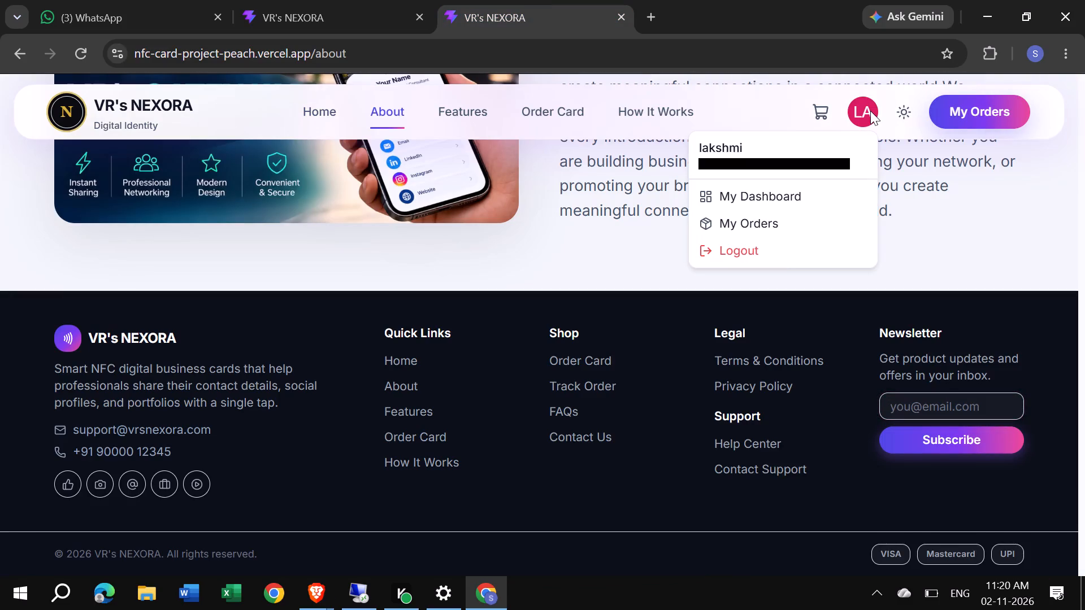
pyautogui.click(778, 249)
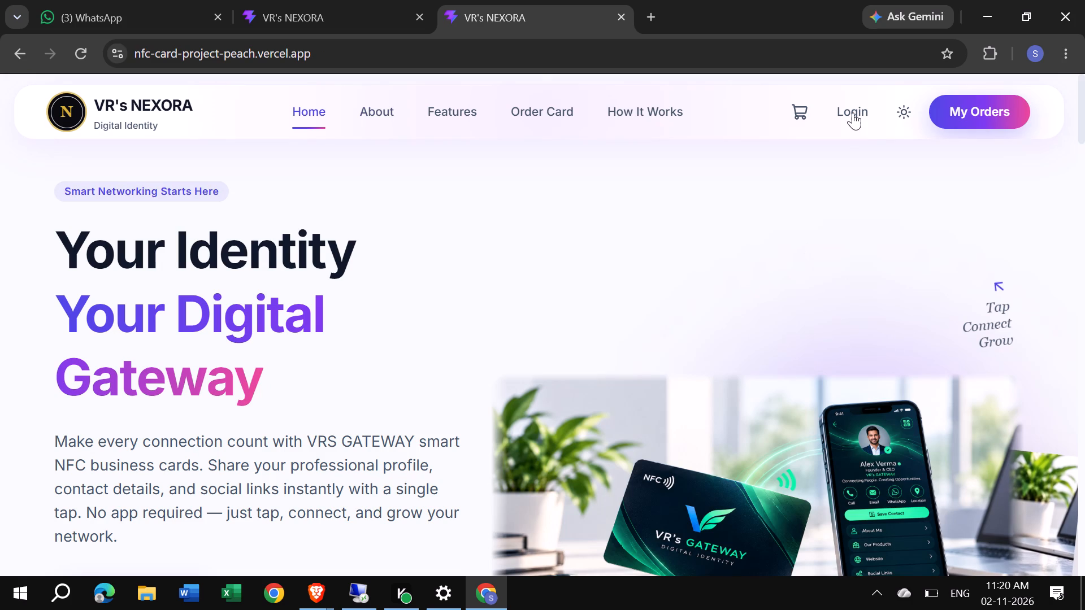
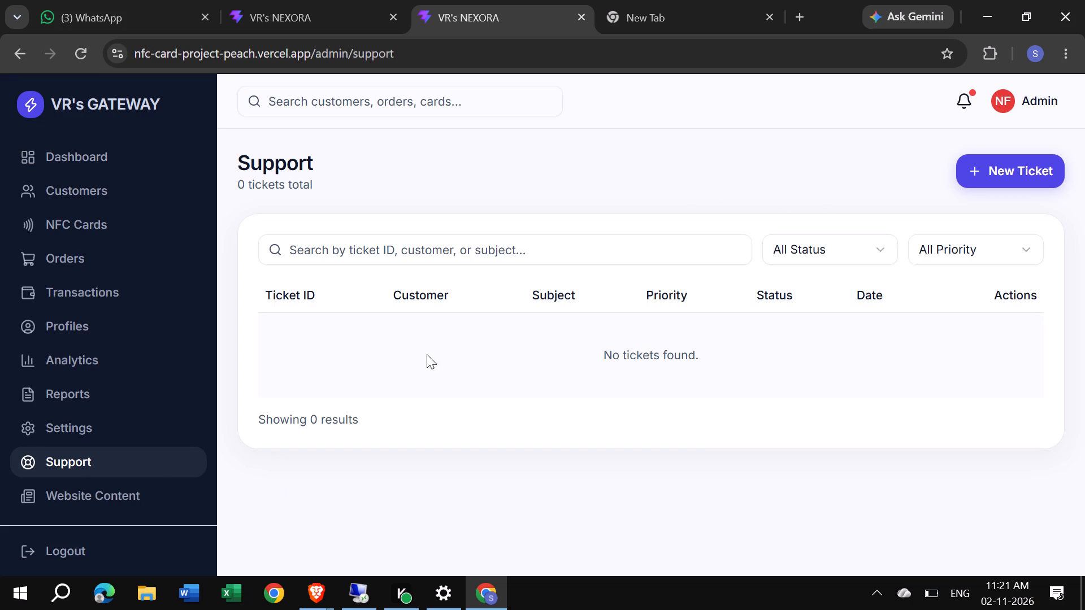
# Open the Testimonials section of the admin site's Website Content to review the customer submissions.
pyautogui.click(121, 508)
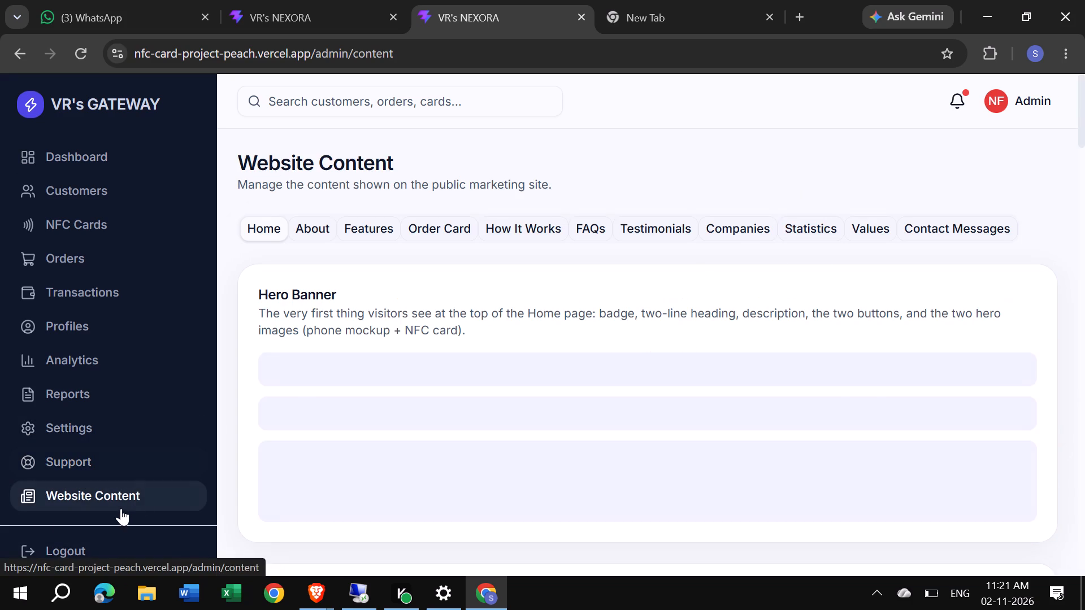
pyautogui.click(670, 225)
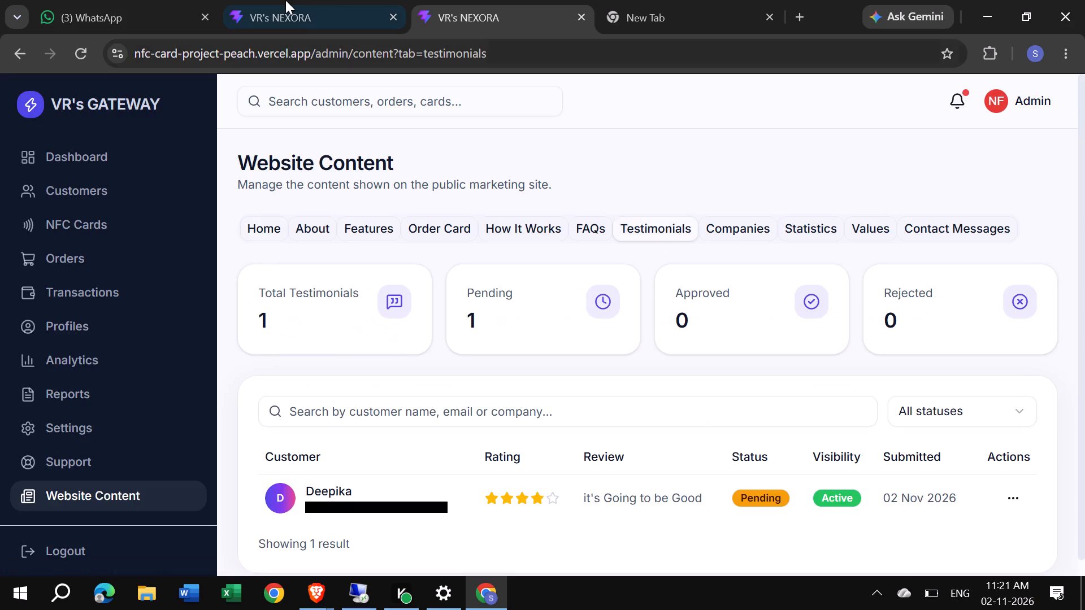
# Switch to the customer account's My Testimonials page and open a fresh testimonial form.
pyautogui.click(325, 0)
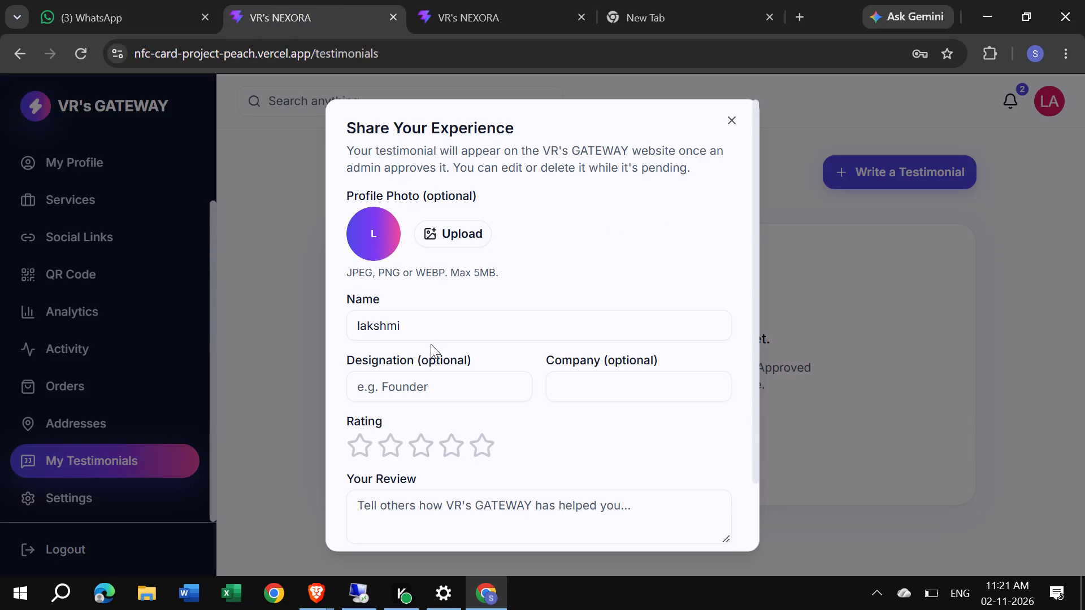
pyautogui.click(730, 123)
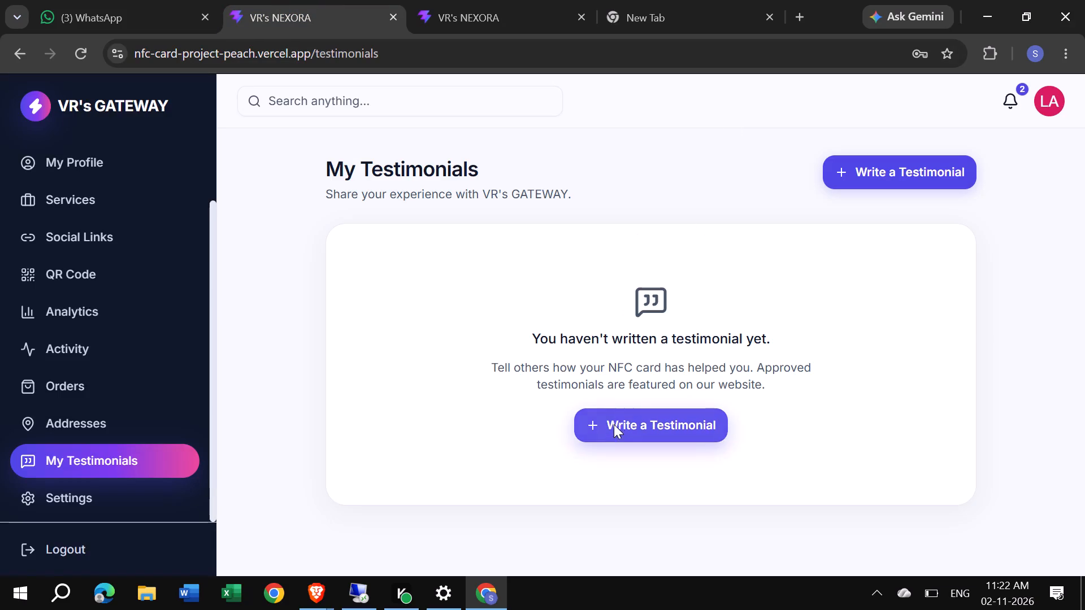
pyautogui.click(613, 427)
pyautogui.click(525, 0)
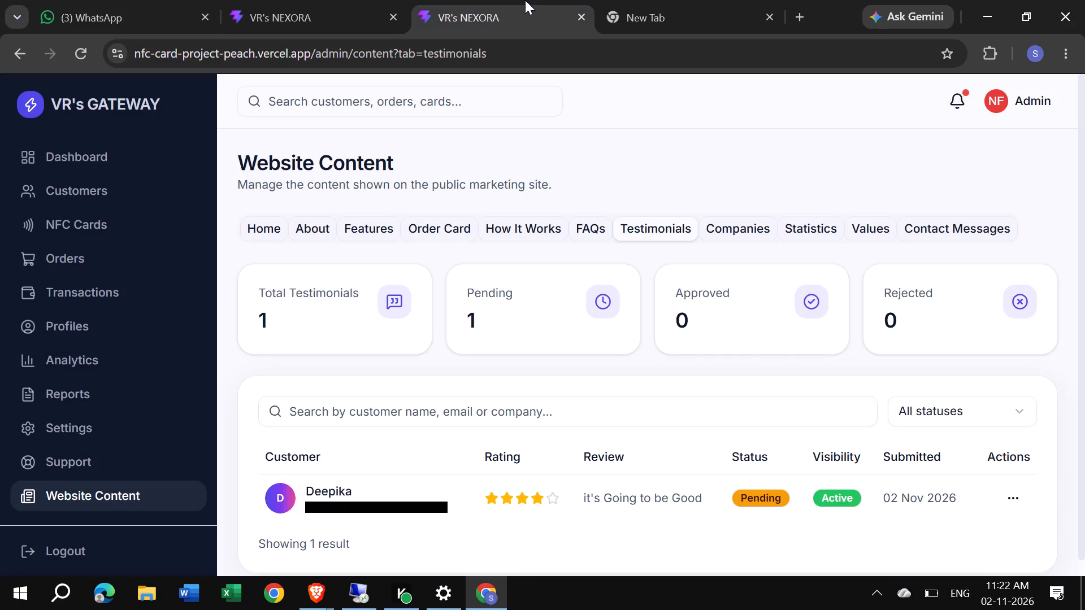
pyautogui.click(315, 23)
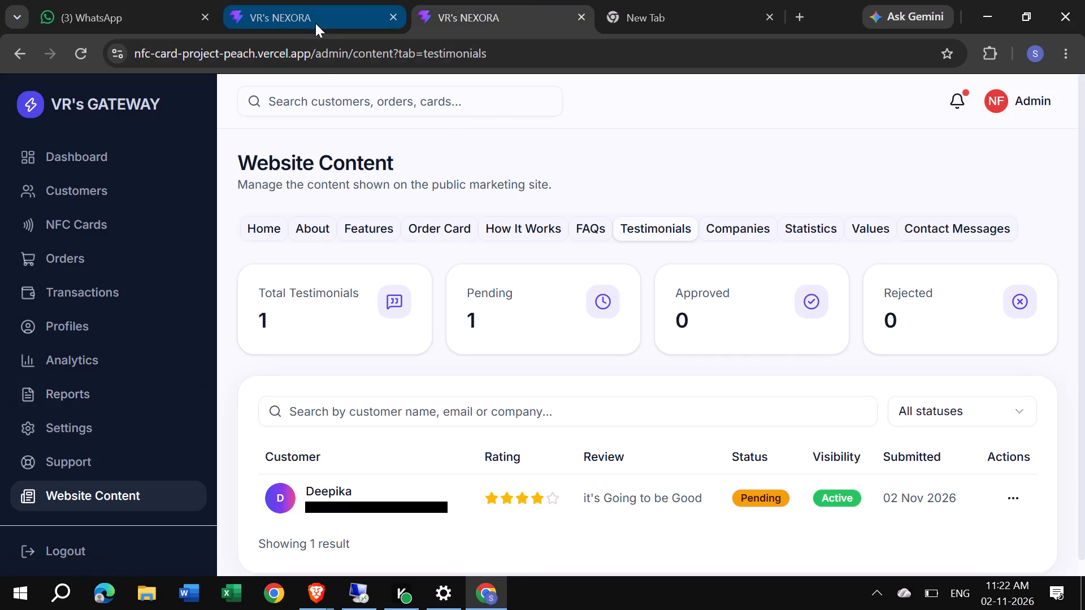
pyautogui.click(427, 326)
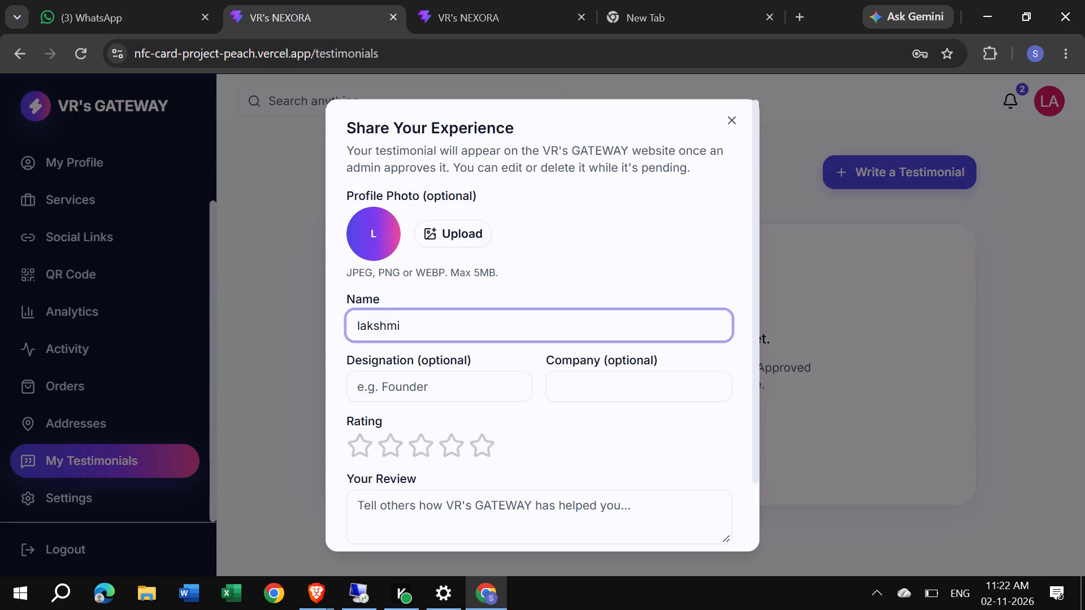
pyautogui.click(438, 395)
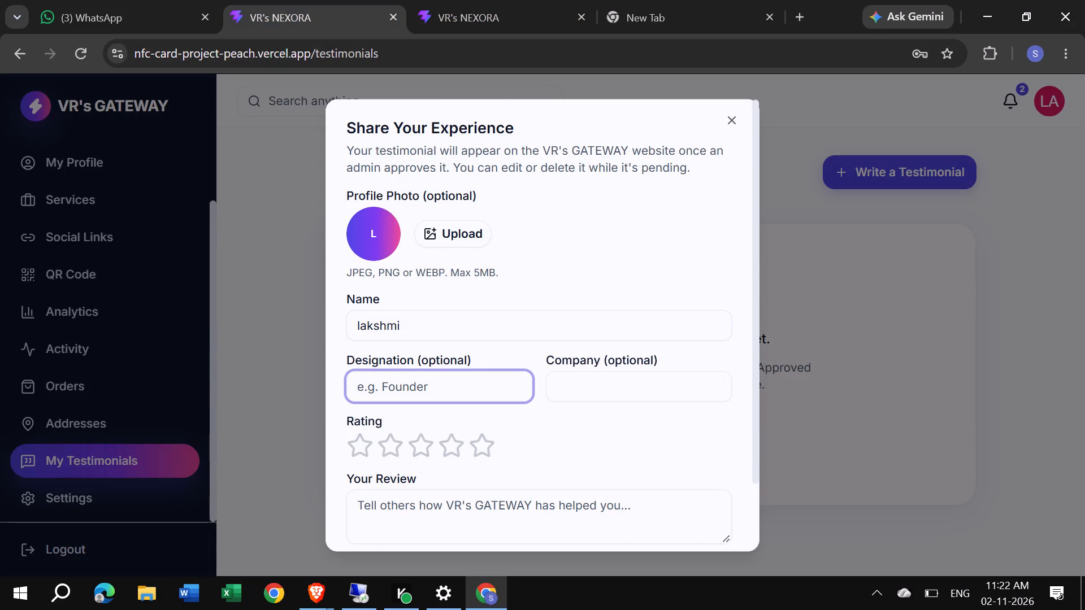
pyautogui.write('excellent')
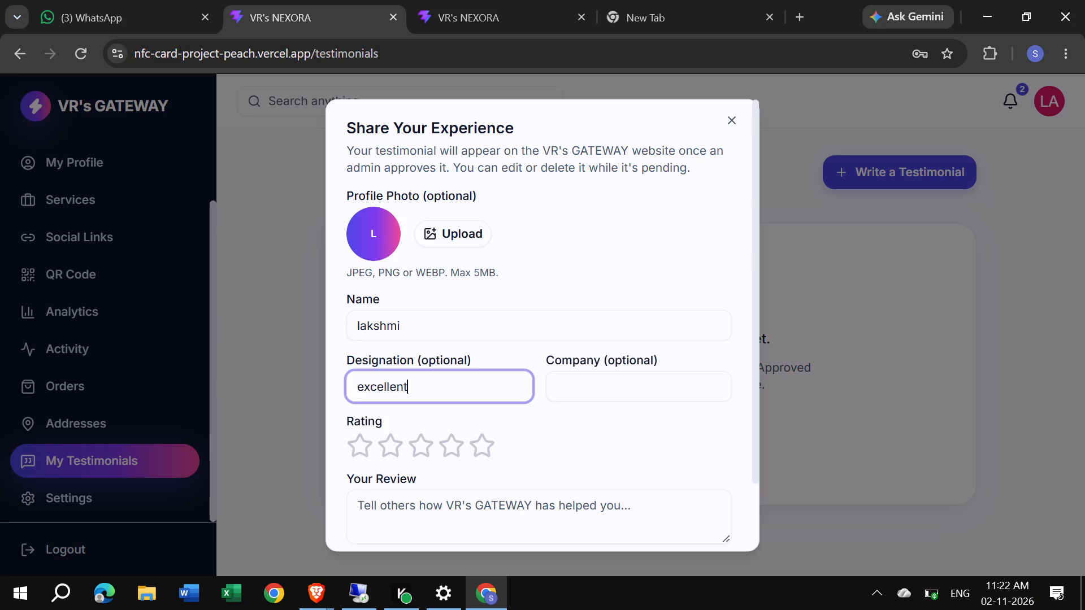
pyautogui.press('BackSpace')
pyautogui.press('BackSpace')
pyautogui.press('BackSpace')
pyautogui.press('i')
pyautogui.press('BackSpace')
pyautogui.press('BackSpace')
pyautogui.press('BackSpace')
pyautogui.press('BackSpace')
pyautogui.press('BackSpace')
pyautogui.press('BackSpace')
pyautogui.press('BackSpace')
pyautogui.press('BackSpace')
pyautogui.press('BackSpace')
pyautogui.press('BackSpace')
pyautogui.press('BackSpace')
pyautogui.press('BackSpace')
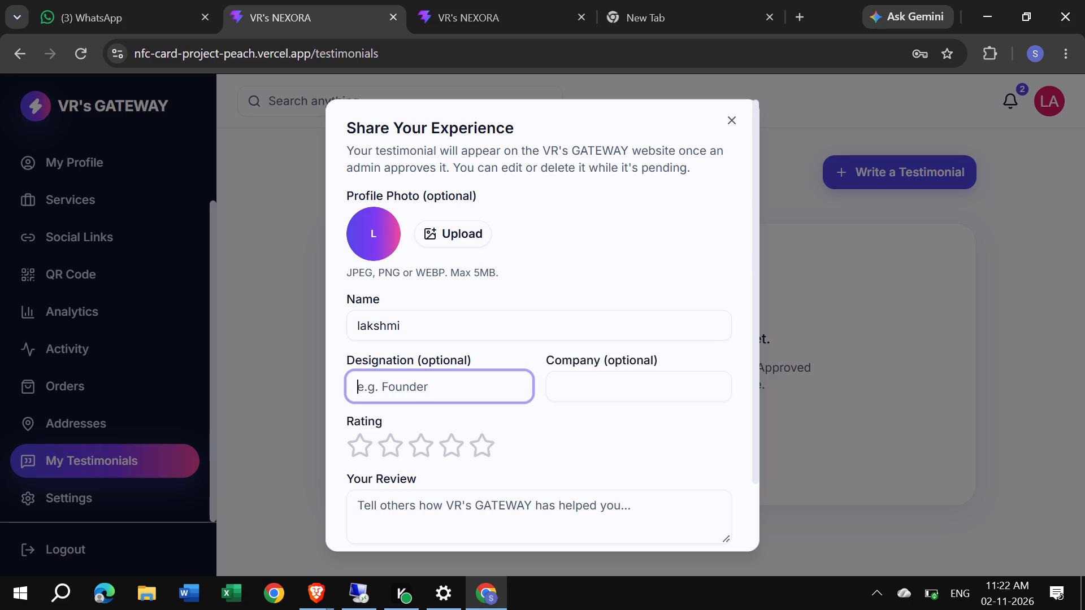
# Set the testimonial's designation to SAP ABAP.
pyautogui.write('AP')
pyautogui.press('BackSpace')
pyautogui.press('BackSpace')
pyautogui.write('SAP a')
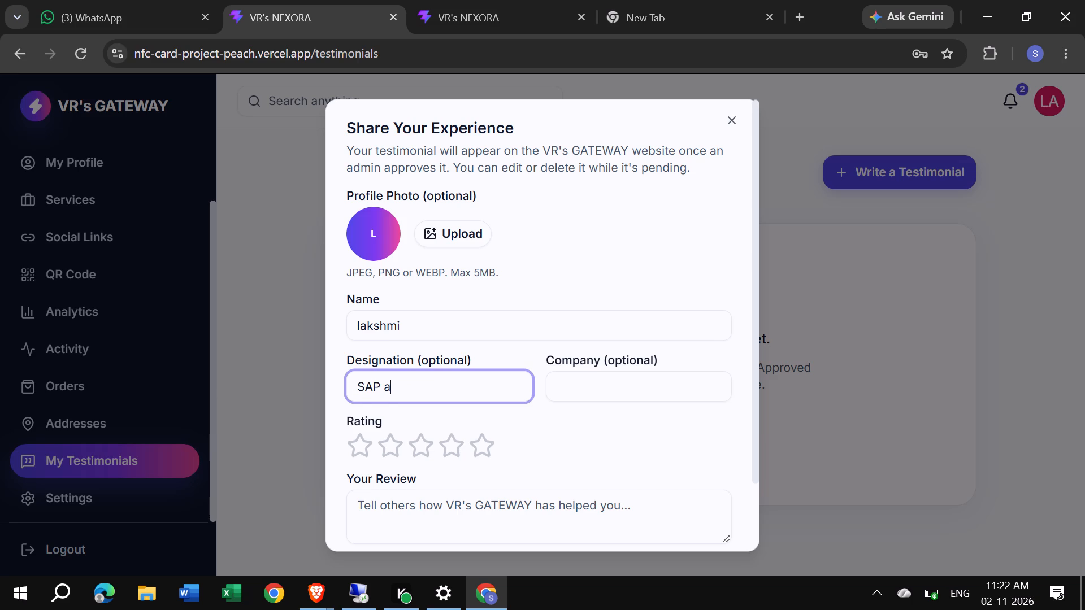
pyautogui.press('BackSpace')
pyautogui.write('ABAP')
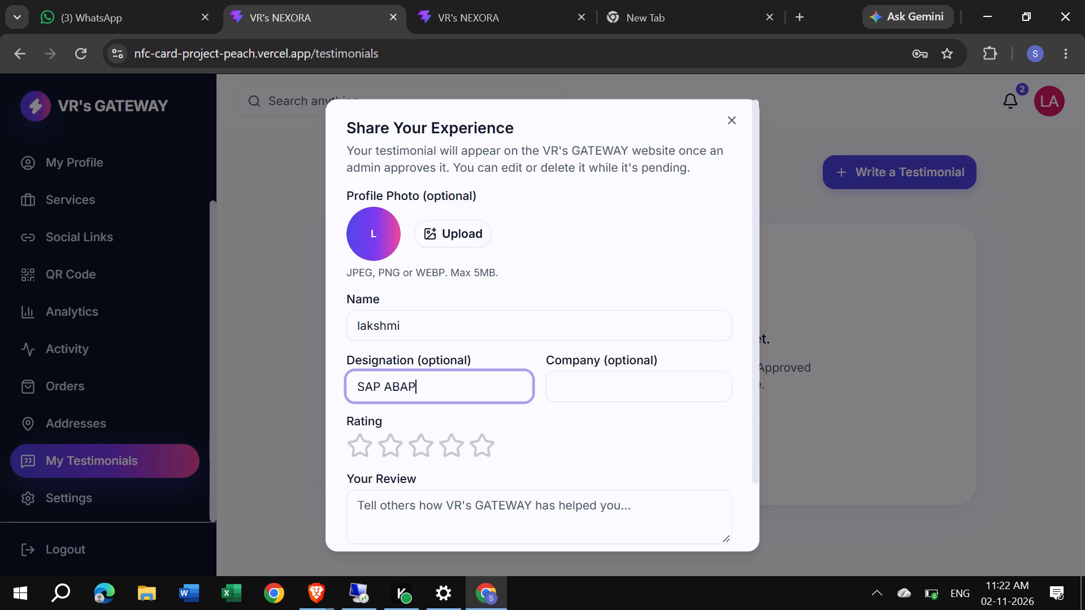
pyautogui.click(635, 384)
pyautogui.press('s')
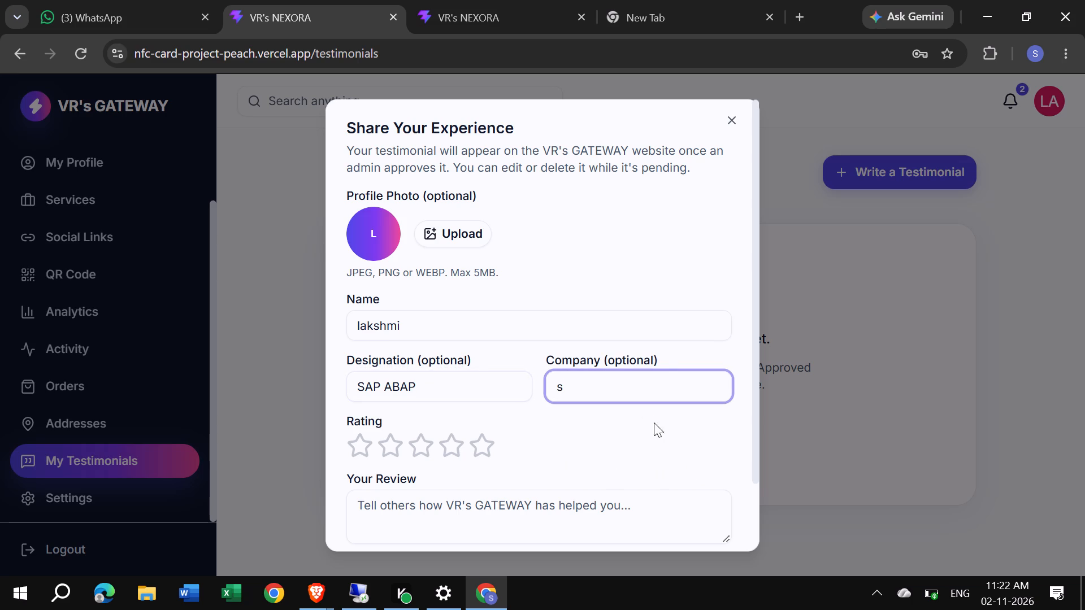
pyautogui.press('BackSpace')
# Give the testimonial a five-star rating.
pyautogui.scroll(-1, 549, 456)
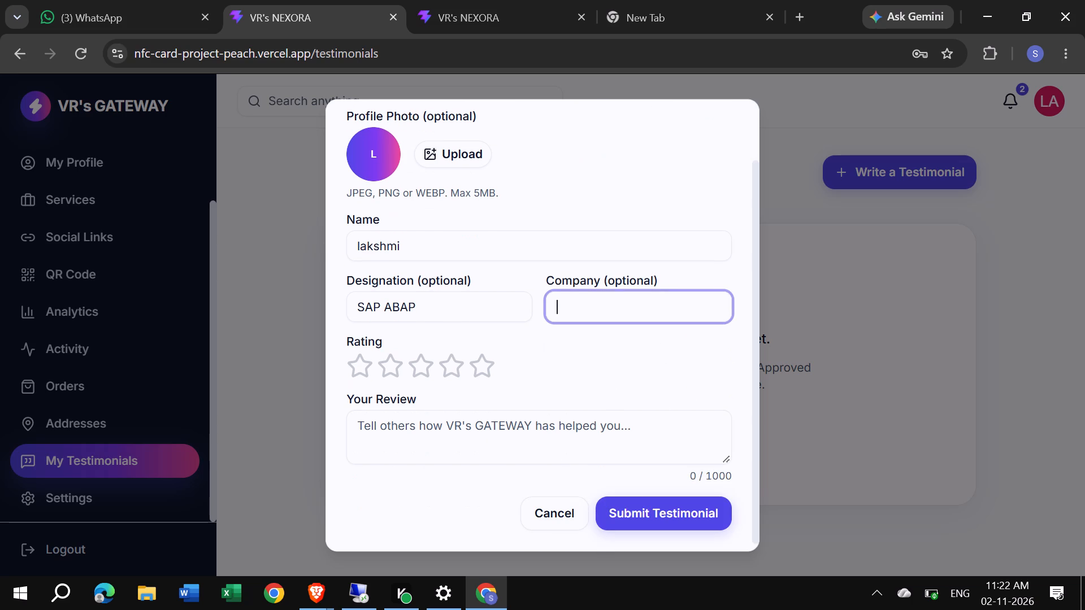
pyautogui.click(366, 370)
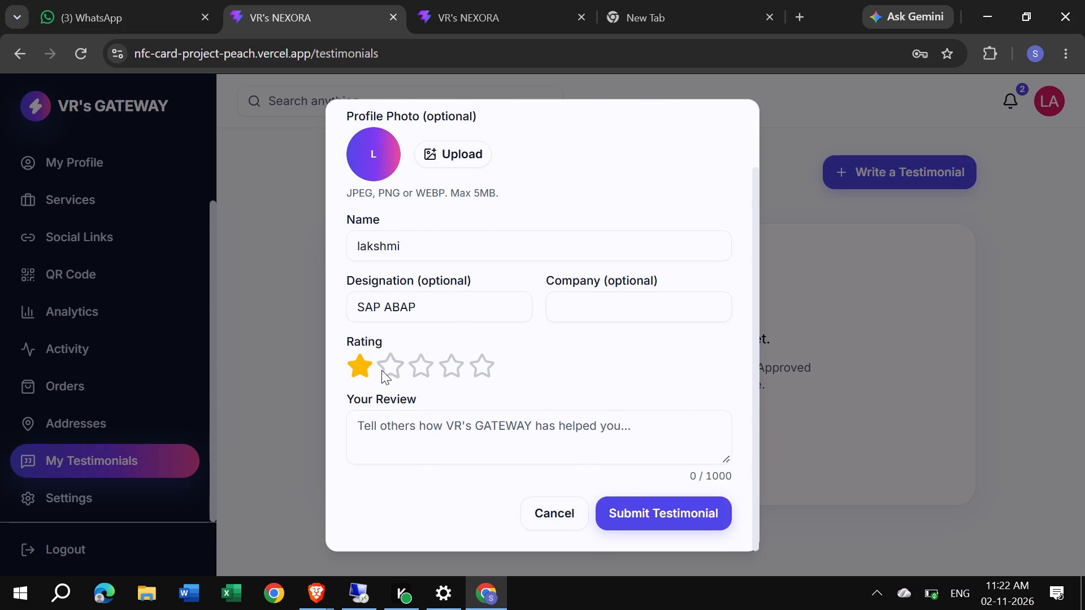
pyautogui.click(383, 370)
pyautogui.click(429, 367)
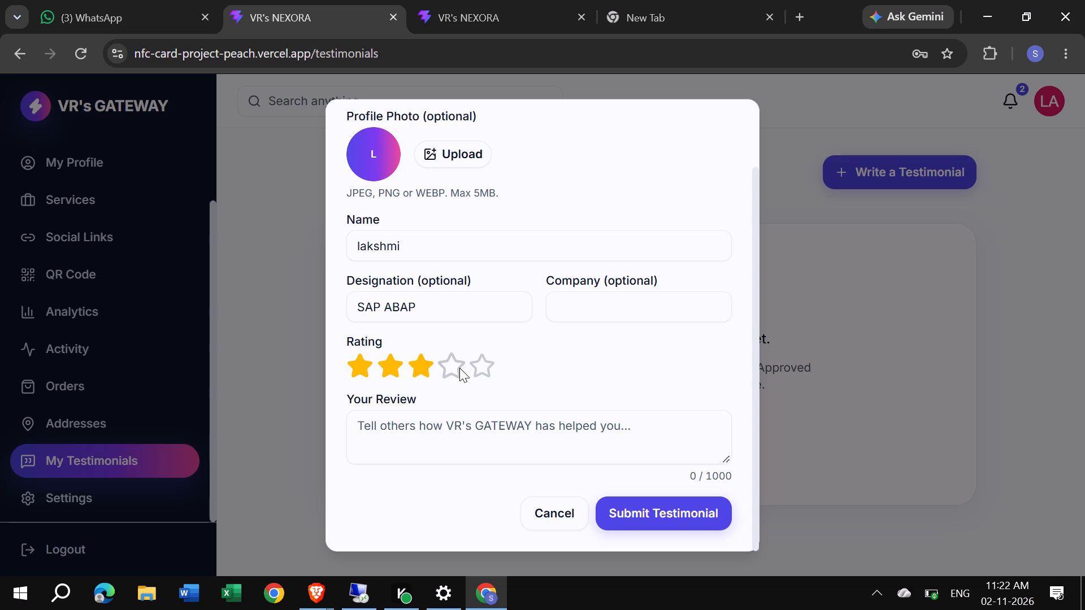
pyautogui.click(459, 368)
pyautogui.click(477, 368)
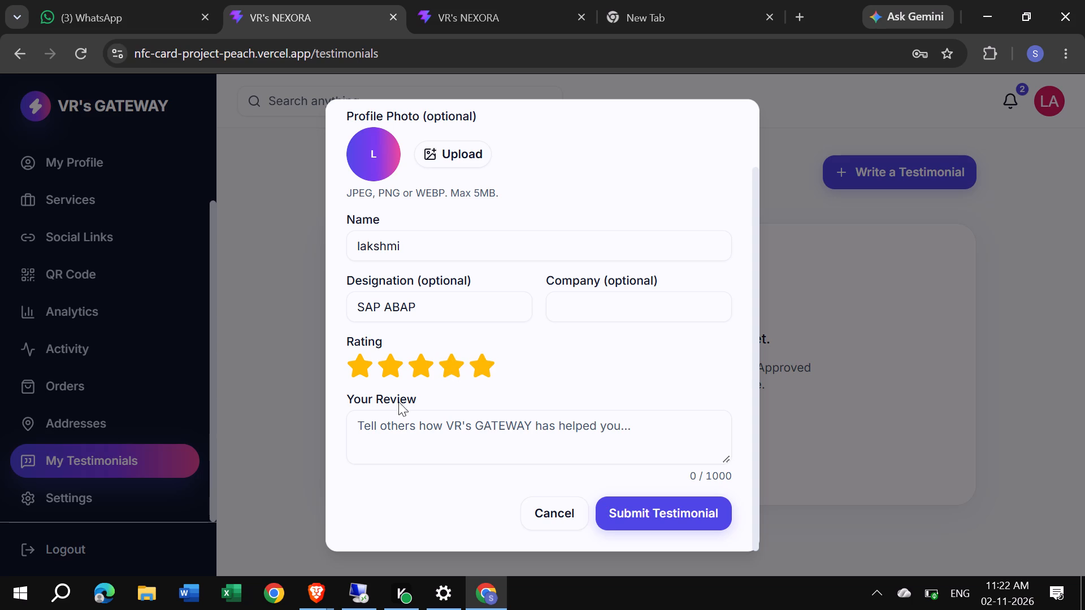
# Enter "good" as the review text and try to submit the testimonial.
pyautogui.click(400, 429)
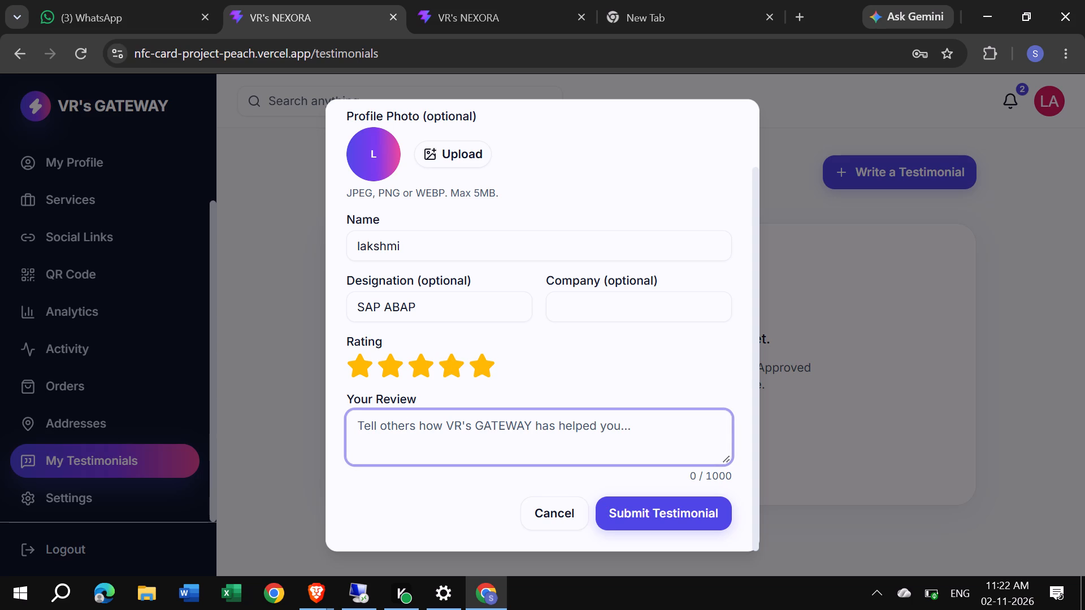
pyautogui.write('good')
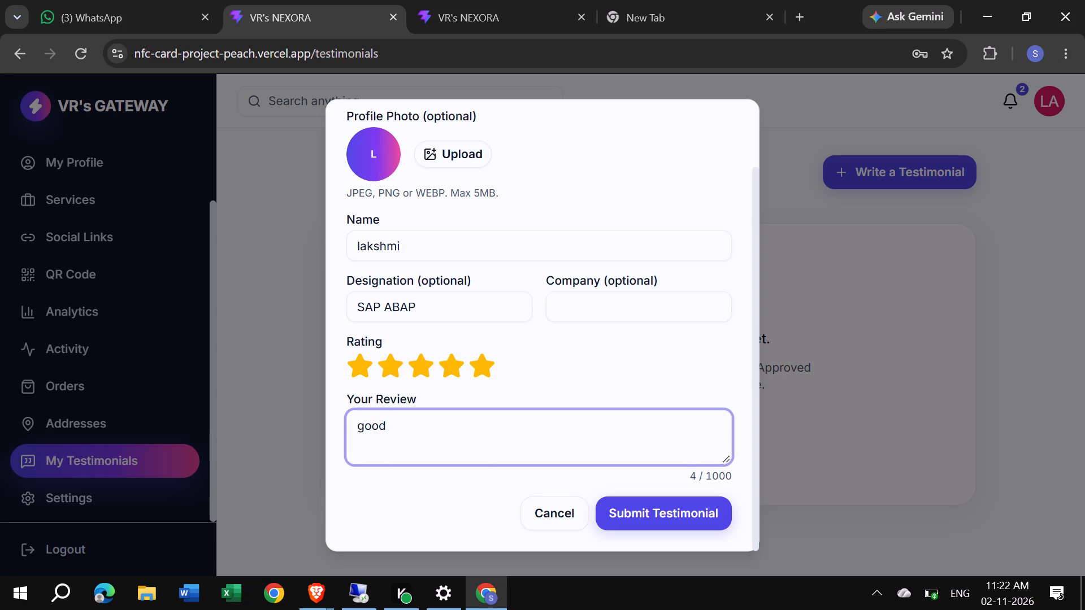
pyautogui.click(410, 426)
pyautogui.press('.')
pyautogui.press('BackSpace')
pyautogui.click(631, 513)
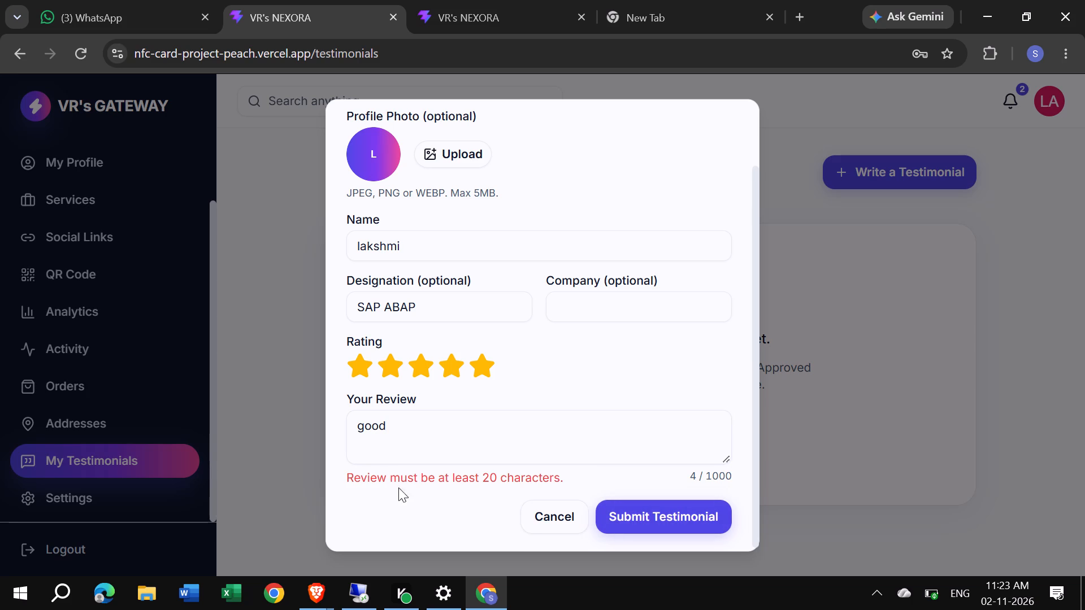
# Replace the review text with "its highly recommended" and submit the testimonial.
pyautogui.click(401, 431)
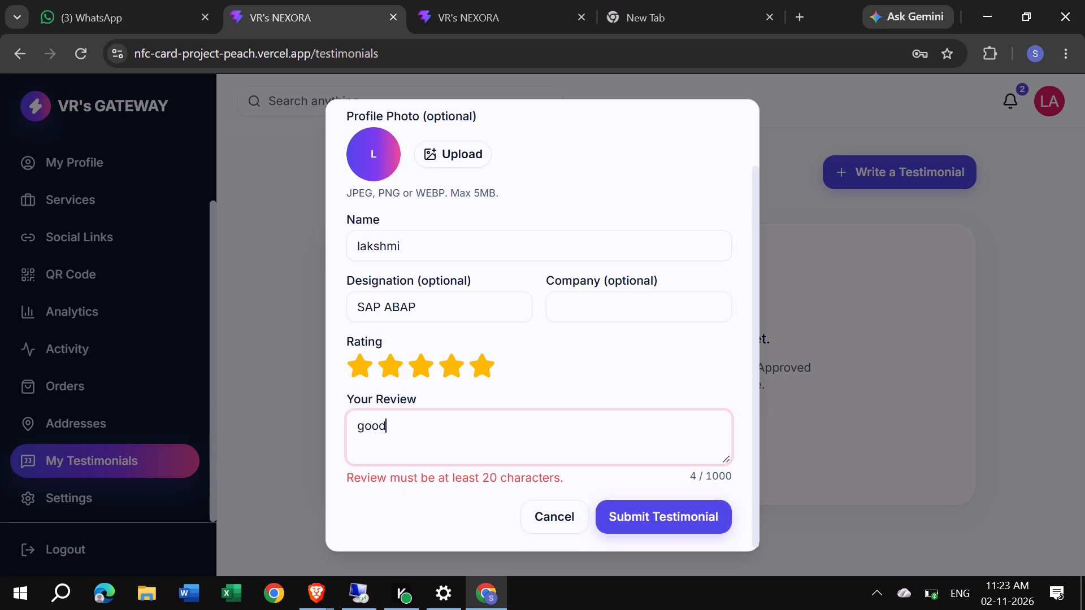
pyautogui.press('BackSpace')
pyautogui.press('BackSpace')
pyautogui.press('BackSpace')
pyautogui.press('BackSpace')
pyautogui.press('BackSpace')
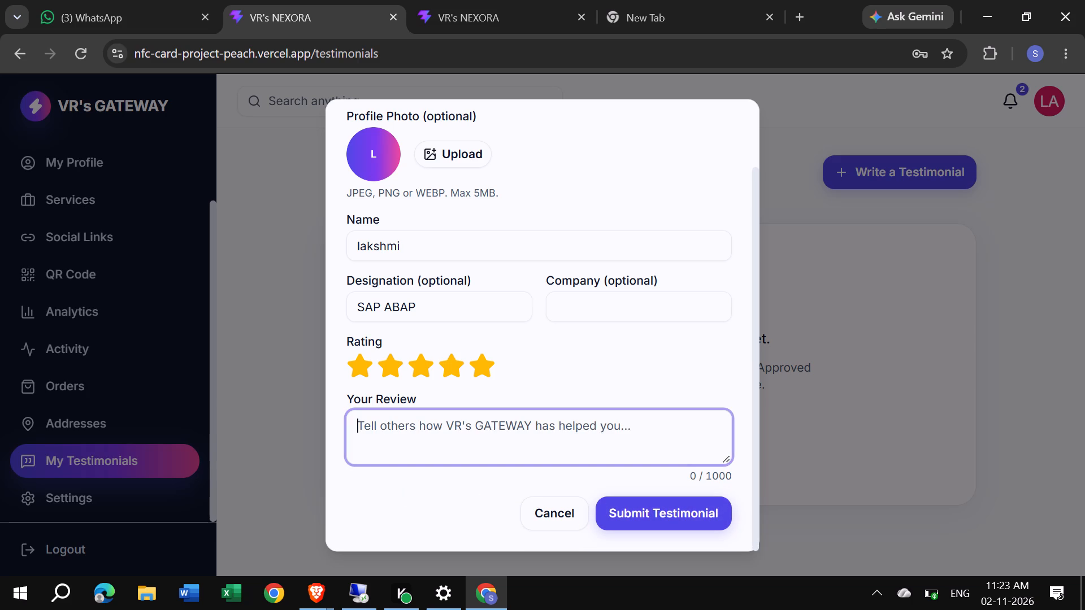
pyautogui.press('i')
pyautogui.press('BackSpace')
pyautogui.press('h')
pyautogui.press('BackSpace')
pyautogui.write('its')
pyautogui.press('space')
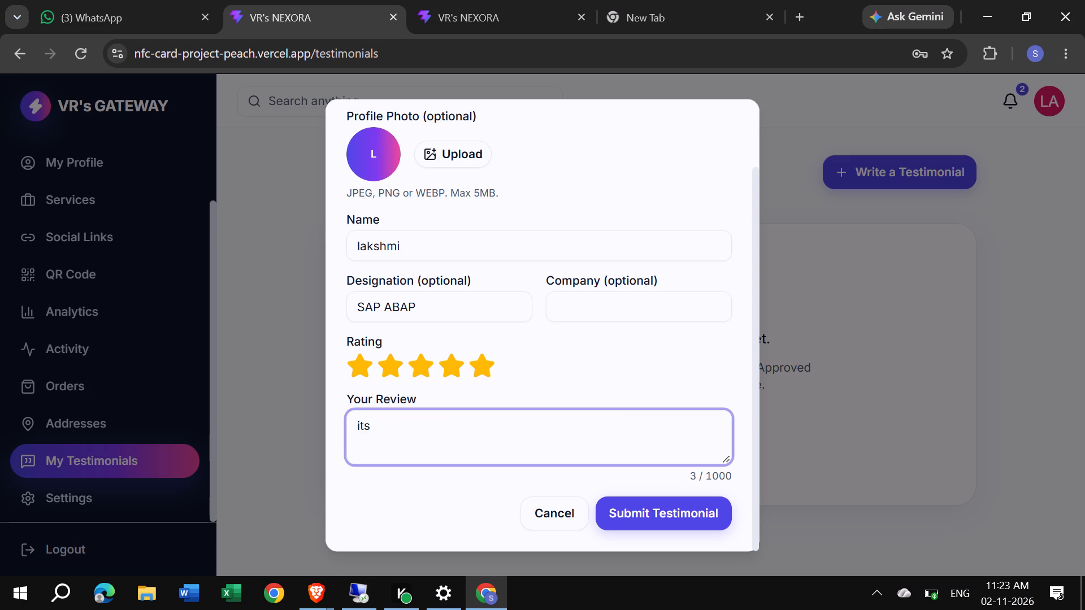
pyautogui.write('highky')
pyautogui.press('space')
pyautogui.press('BackSpace')
pyautogui.press('BackSpace')
pyautogui.press('BackSpace')
pyautogui.write('ly recco')
pyautogui.press('BackSpace')
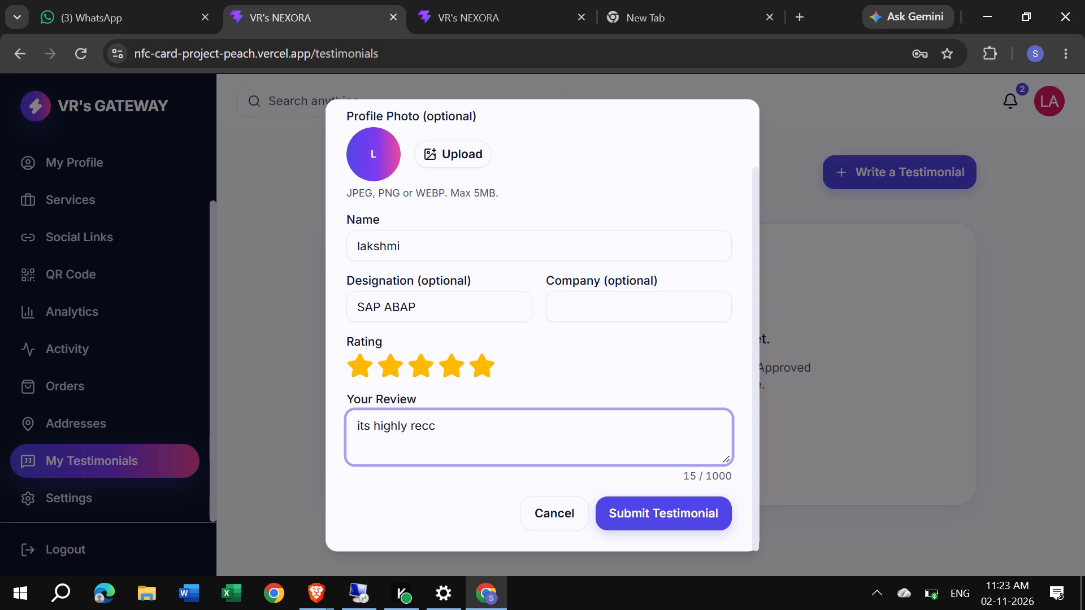
pyautogui.press('BackSpace')
pyautogui.write('ommend')
pyautogui.press('space')
pyautogui.press('BackSpace')
pyautogui.write('ed')
pyautogui.press('BackSpace')
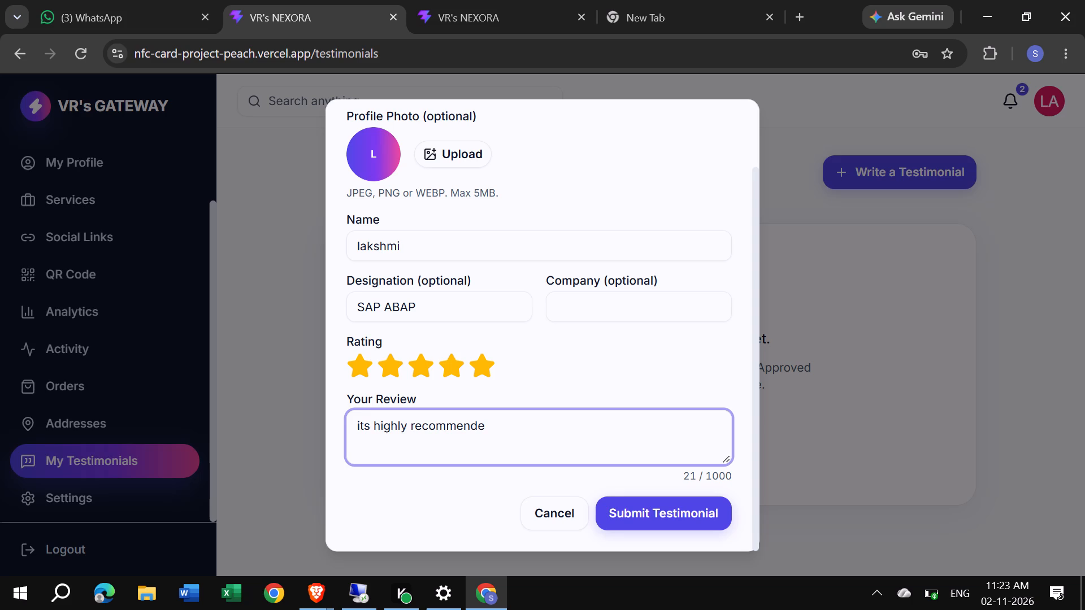
pyautogui.press('d')
pyautogui.click(631, 512)
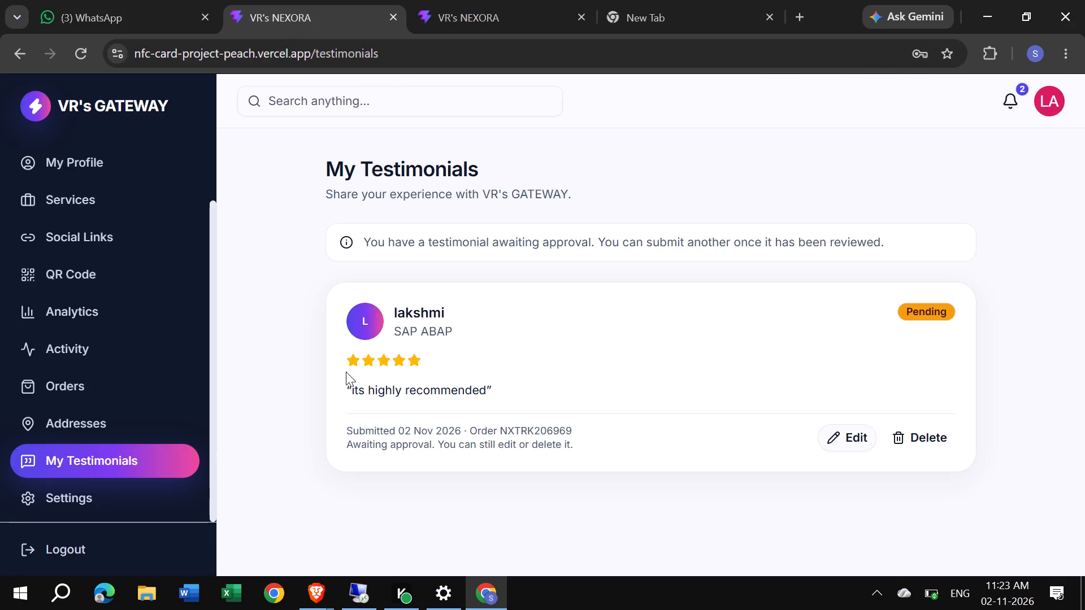
# In the admin Website Content testimonials, refresh the list and approve the five-star "its highly recommended" testimonial.
pyautogui.click(479, 0)
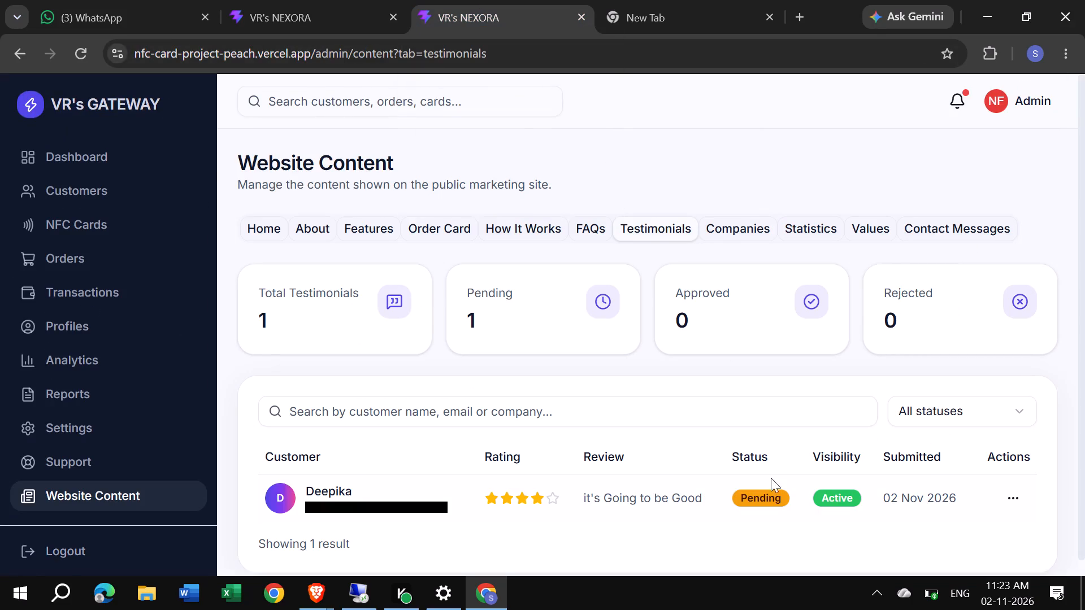
pyautogui.scroll(-1, 789, 434)
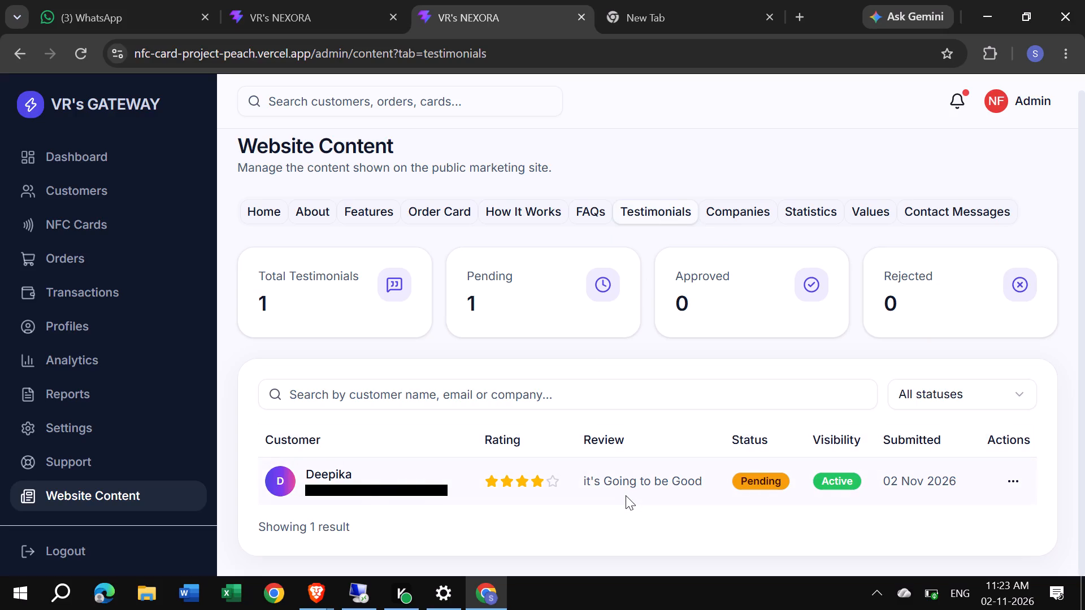
pyautogui.scroll(-4, 667, 469)
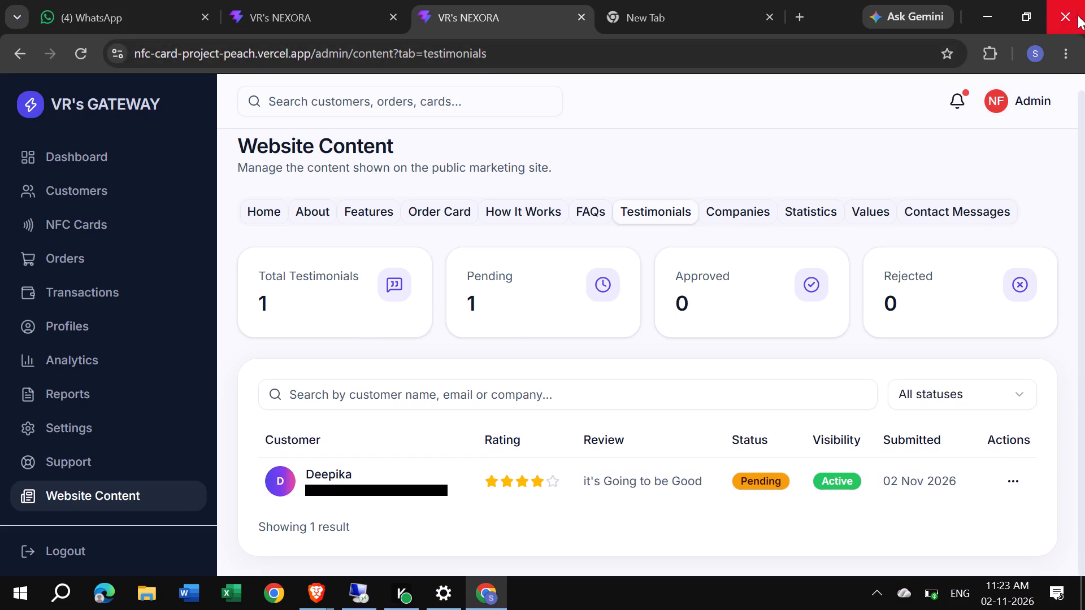
pyautogui.click(80, 54)
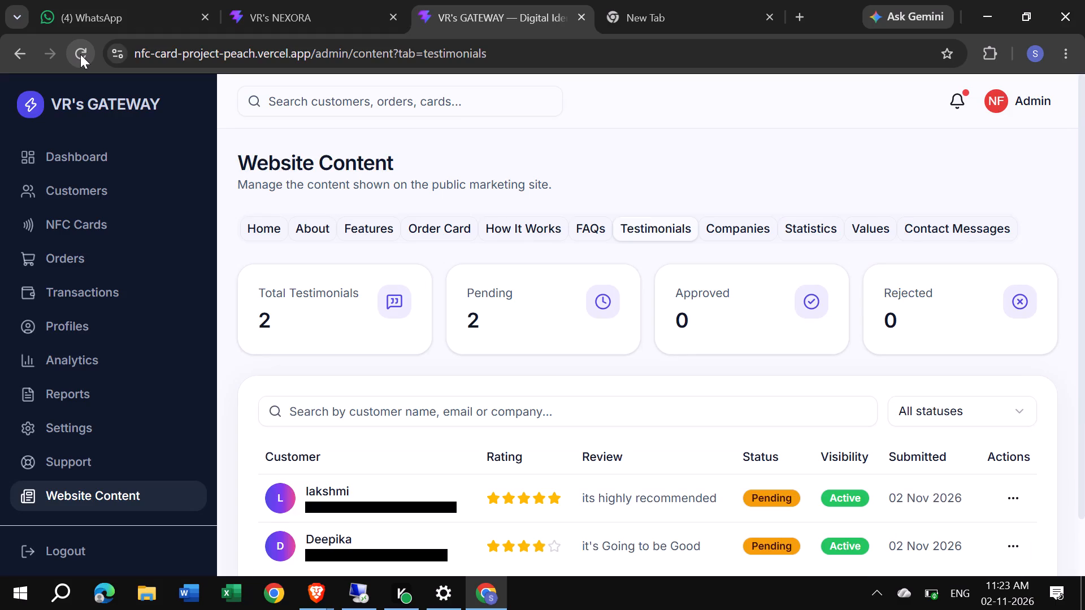
pyautogui.scroll(-2, 446, 399)
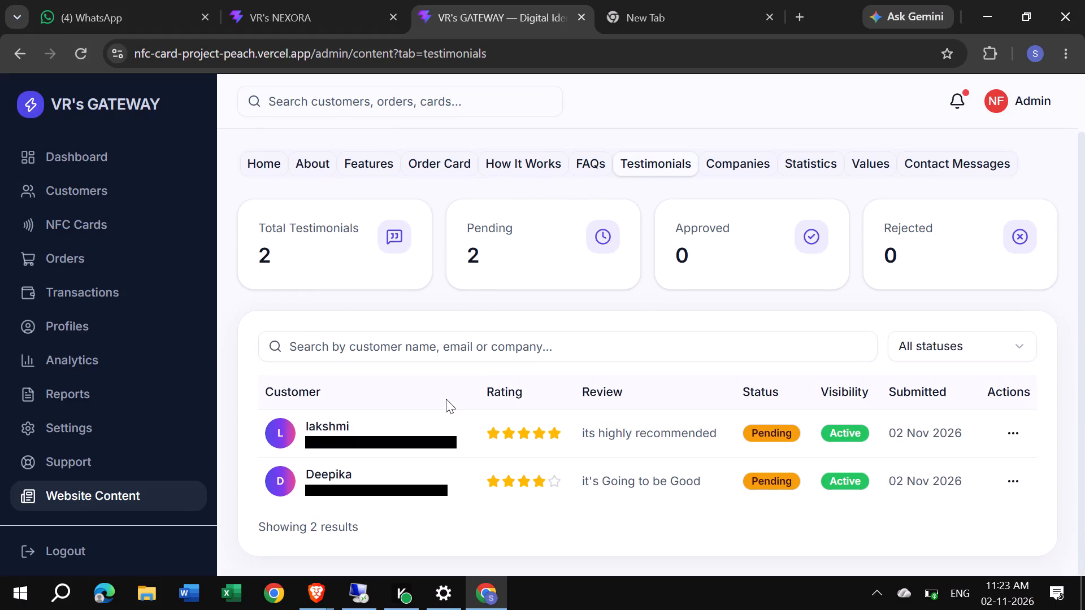
pyautogui.click(1011, 436)
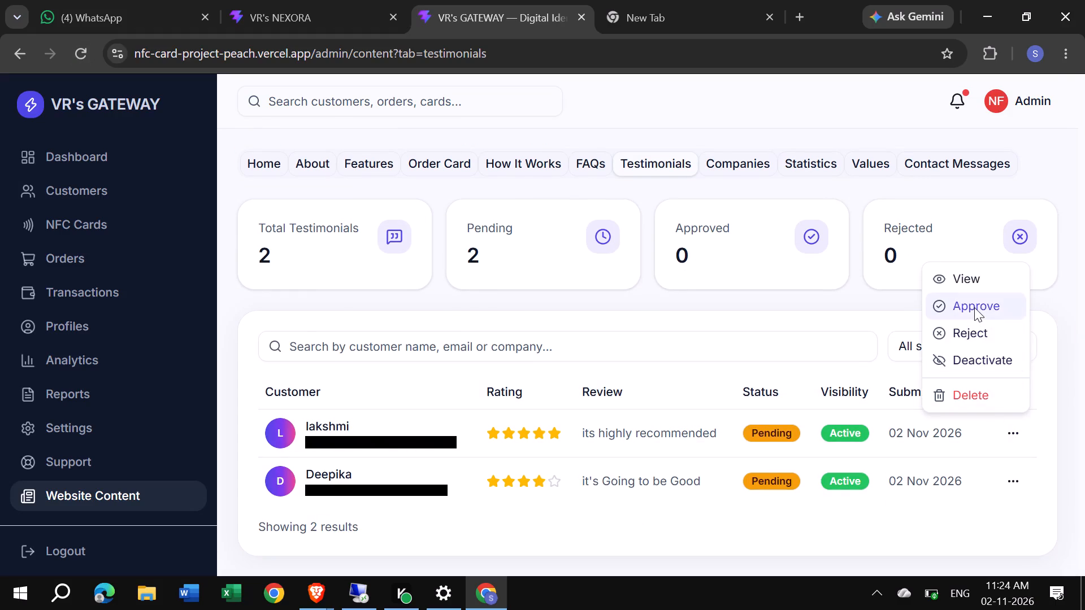
pyautogui.click(974, 307)
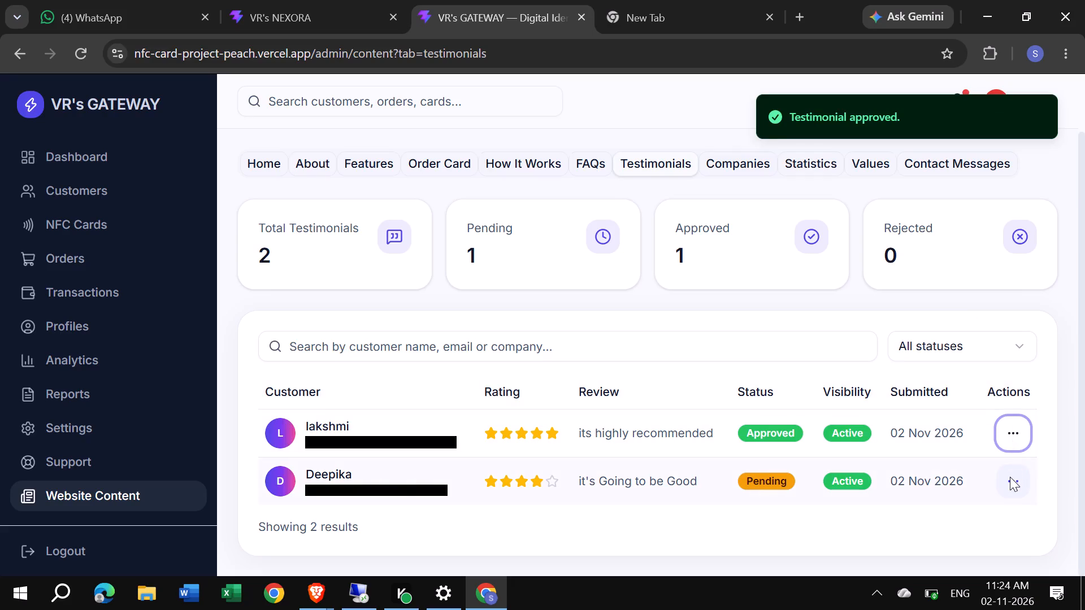
# Approve the four-star "it's Going to be Good" testimonial.
pyautogui.click(1010, 477)
pyautogui.click(965, 351)
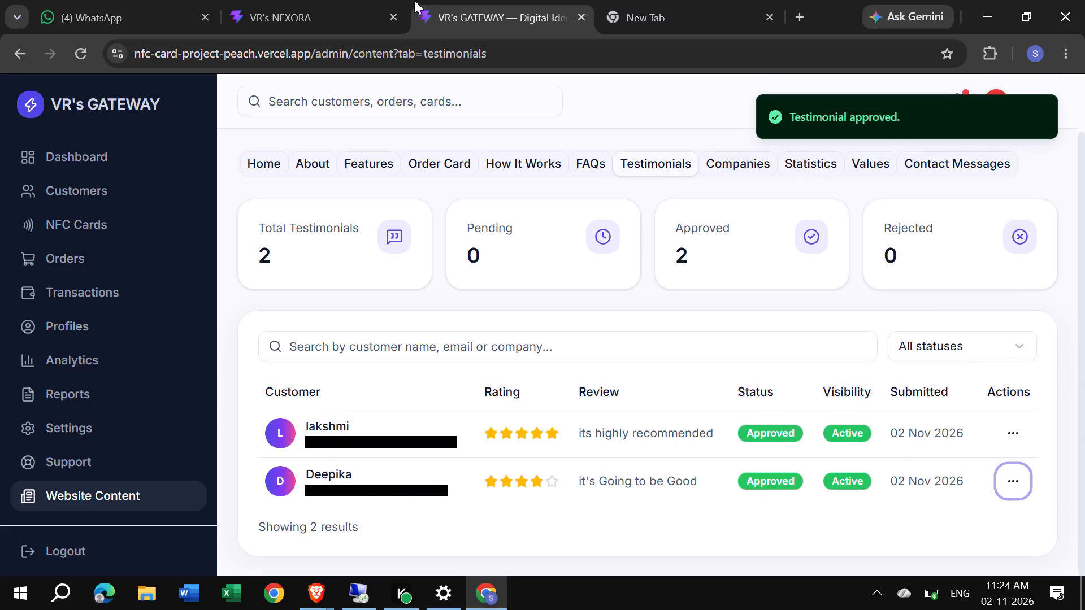
# Log out of the customer account and return to the public website's home page.
pyautogui.click(337, 0)
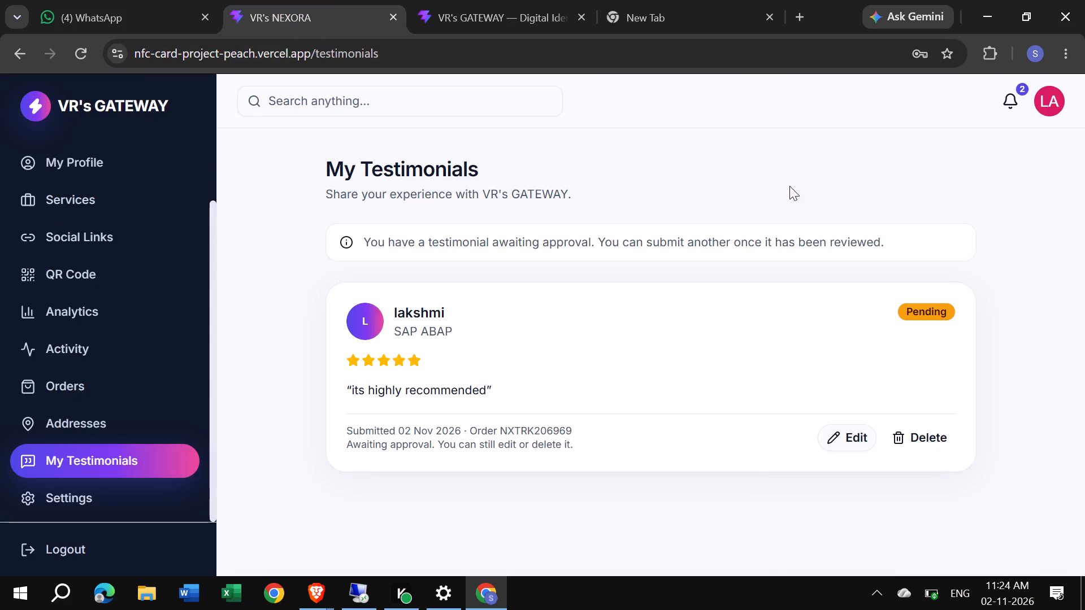
pyautogui.click(1051, 86)
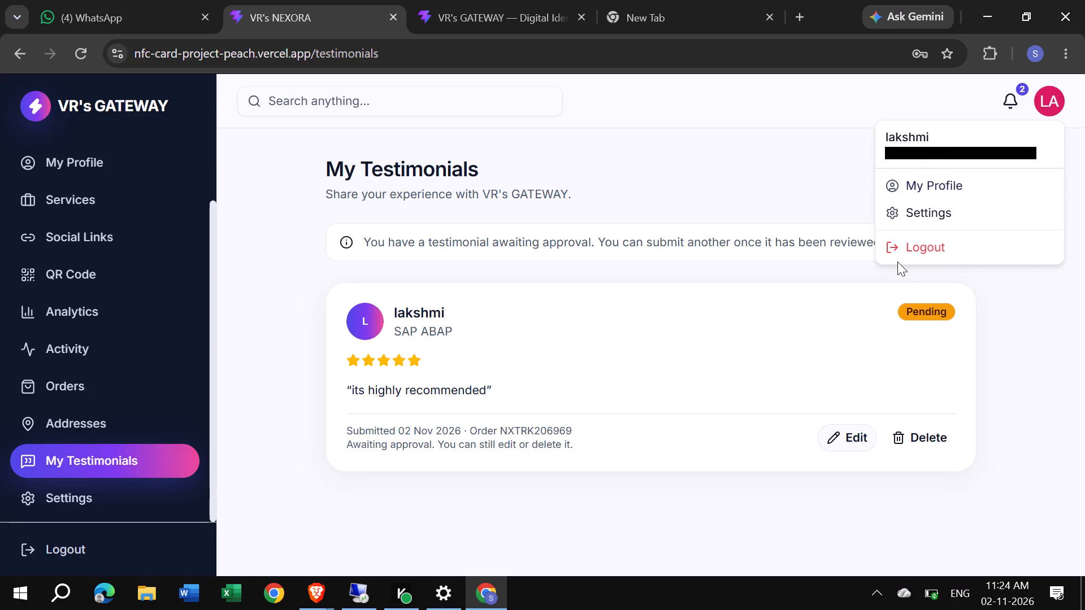
pyautogui.moveTo(897, 262); pyautogui.dragTo(897, 247)
pyautogui.click(897, 247)
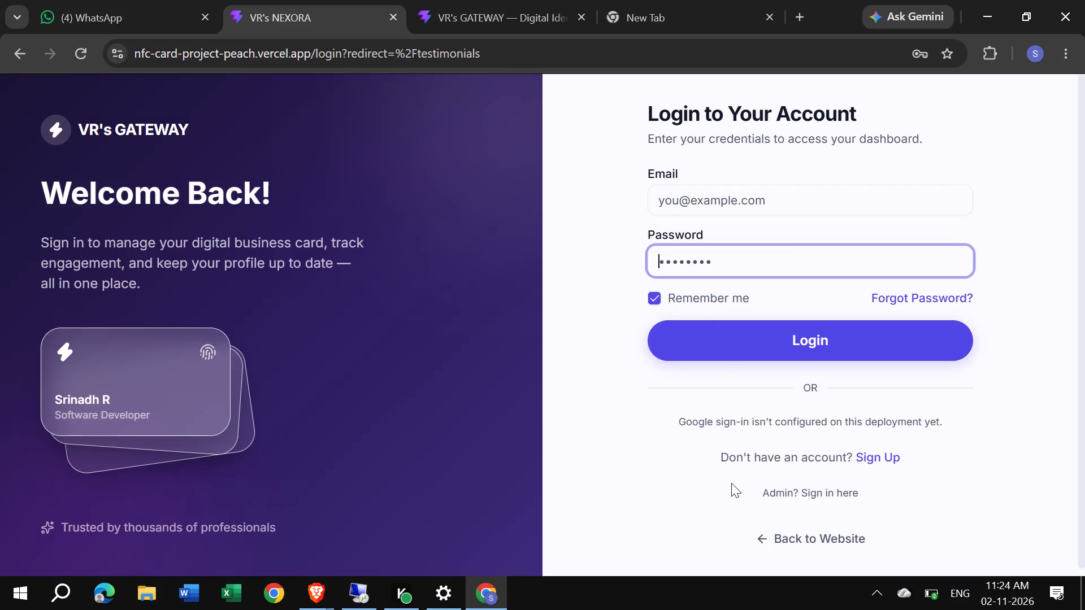
pyautogui.click(804, 541)
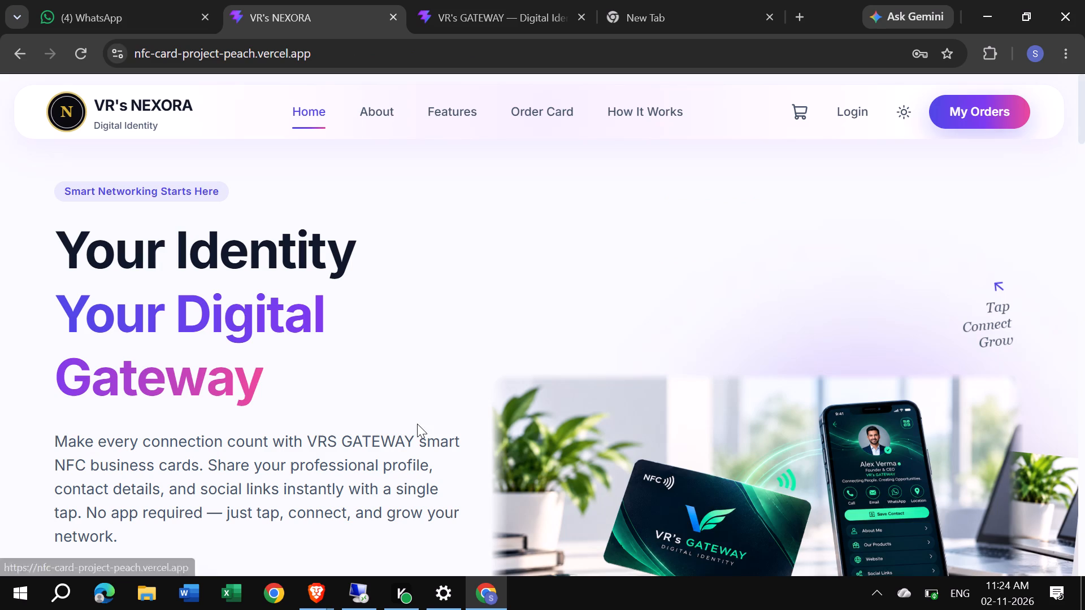
# Reload the public home page and examine the customer reviews in its "Loved by Professionals Everywhere" section.
pyautogui.click(76, 47)
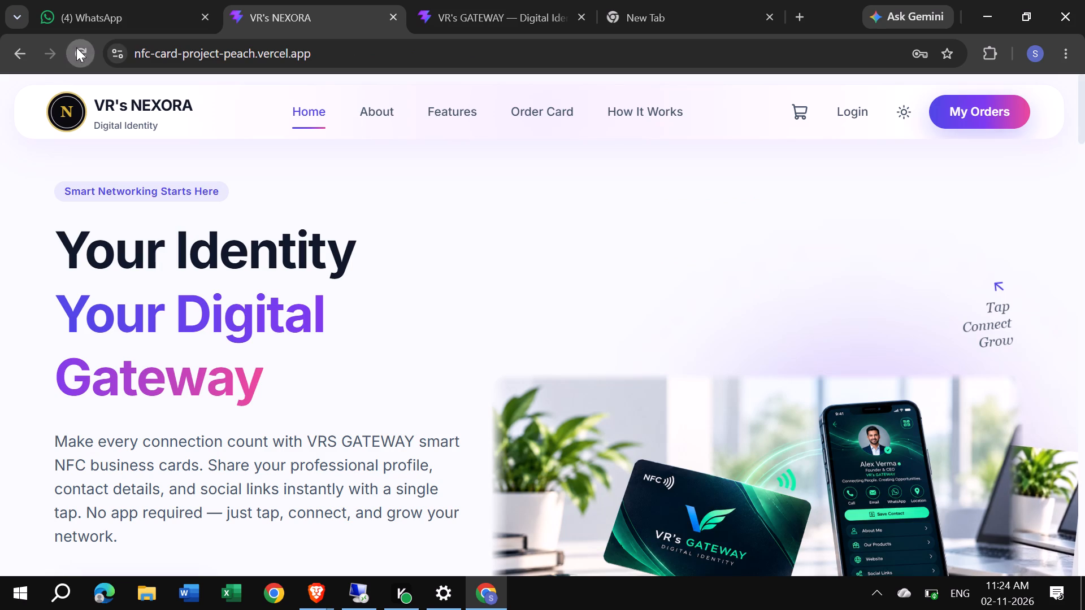
pyautogui.scroll(-2, 160, 300)
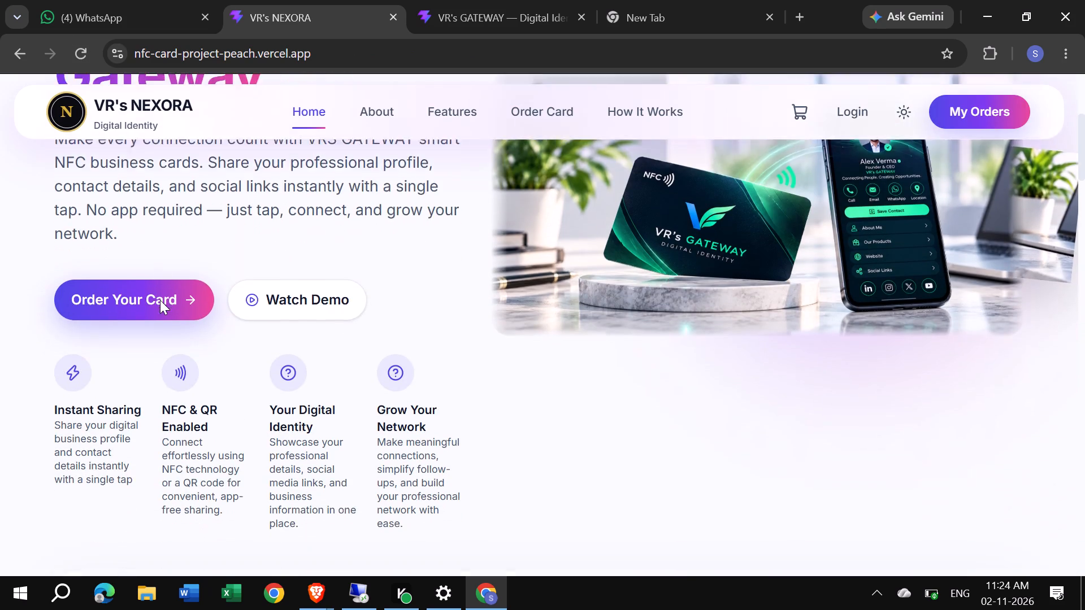
pyautogui.scroll(-6, 160, 300)
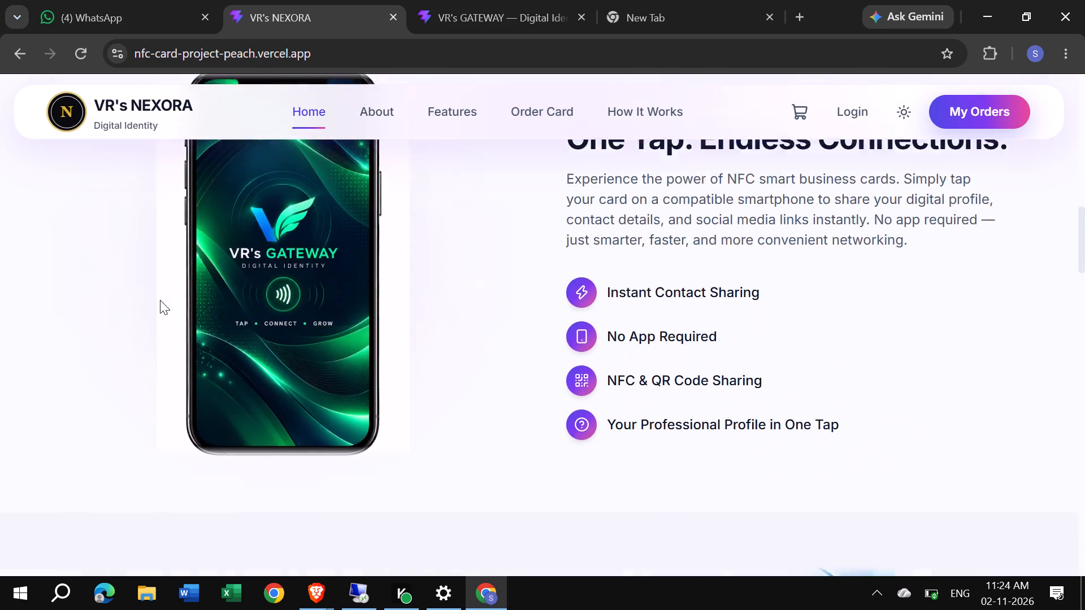
pyautogui.scroll(-7, 160, 300)
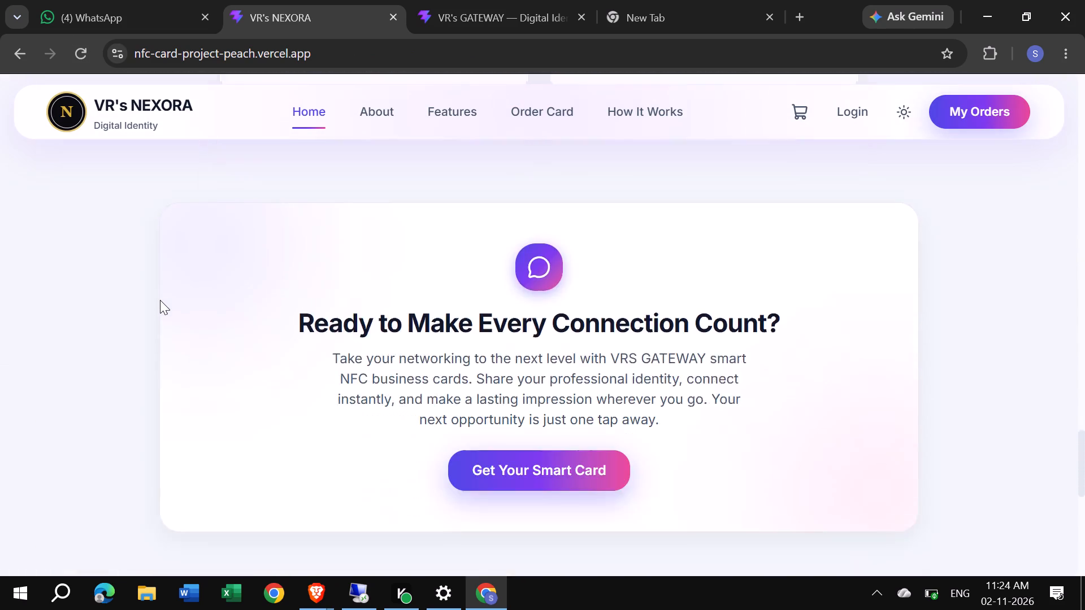
pyautogui.scroll(-1, 160, 300)
pyautogui.scroll(5, 160, 300)
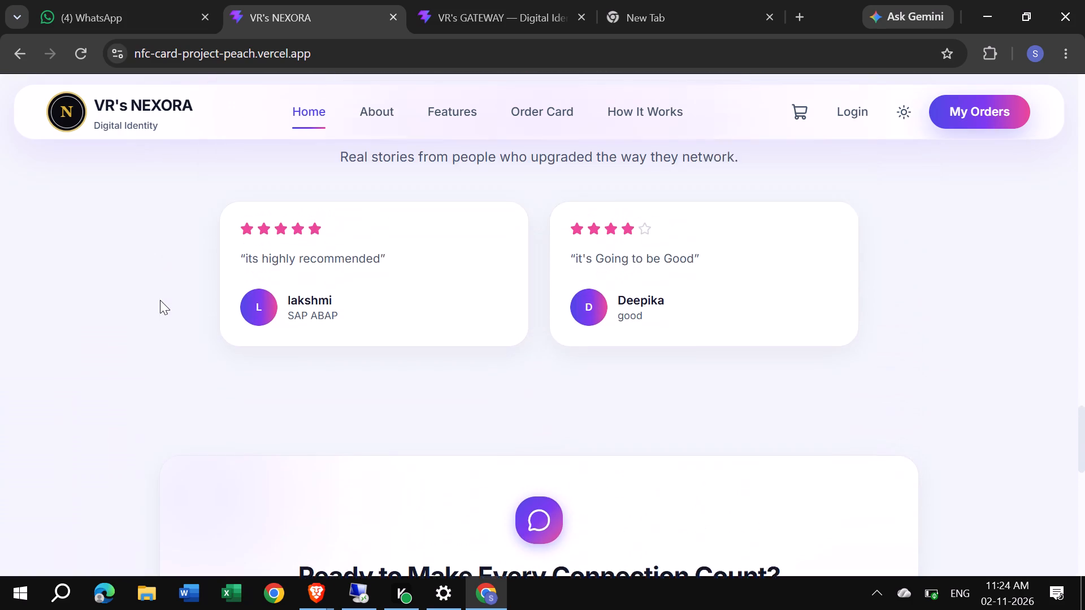
pyautogui.scroll(2, 160, 300)
pyautogui.scroll(1, 428, 369)
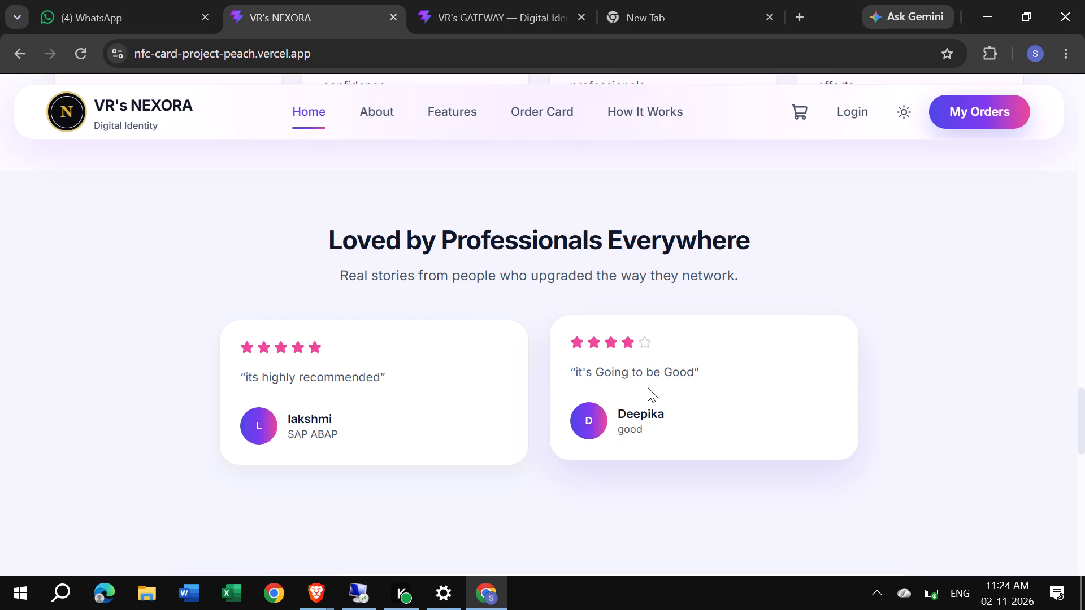
pyautogui.click(713, 371)
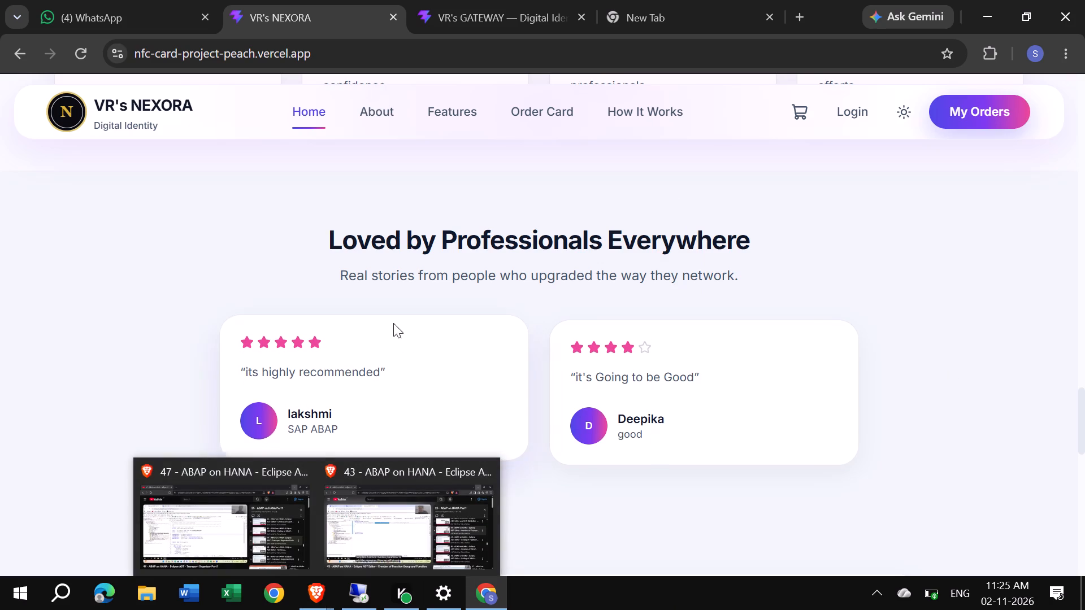
pyautogui.click(392, 260)
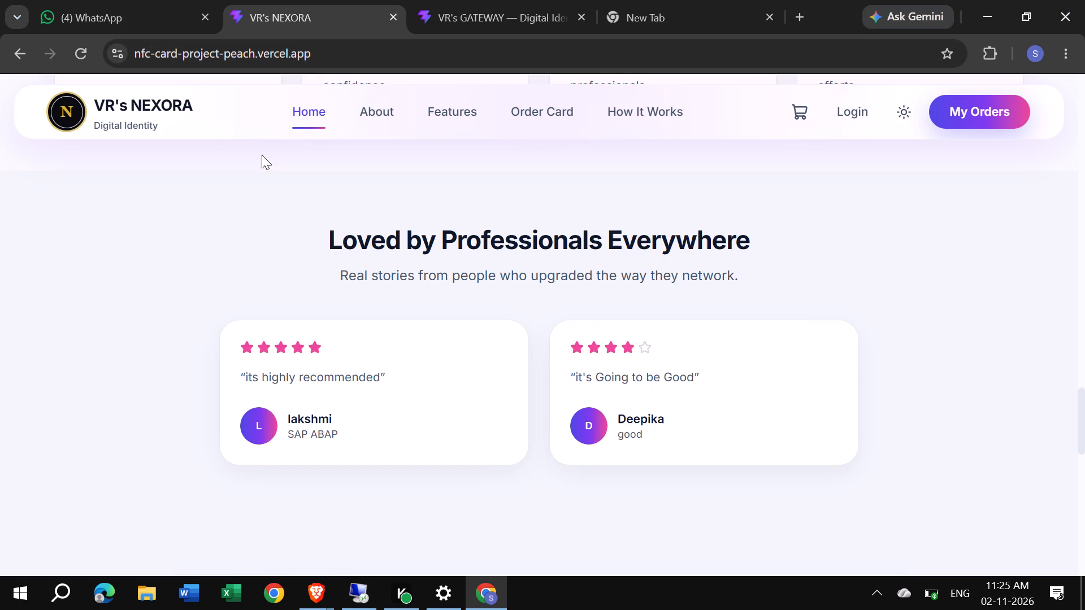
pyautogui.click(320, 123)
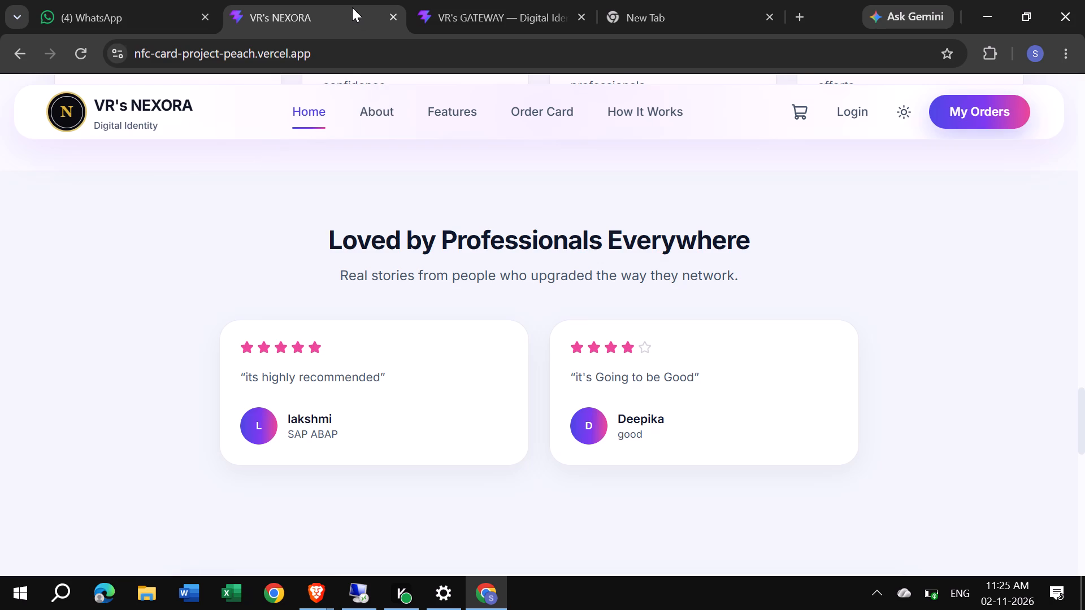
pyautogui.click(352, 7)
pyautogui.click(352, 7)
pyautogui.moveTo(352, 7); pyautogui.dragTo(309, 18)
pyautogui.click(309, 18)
# Switch back to the admin site and open its Dashboard.
pyautogui.doubleClick(453, 17)
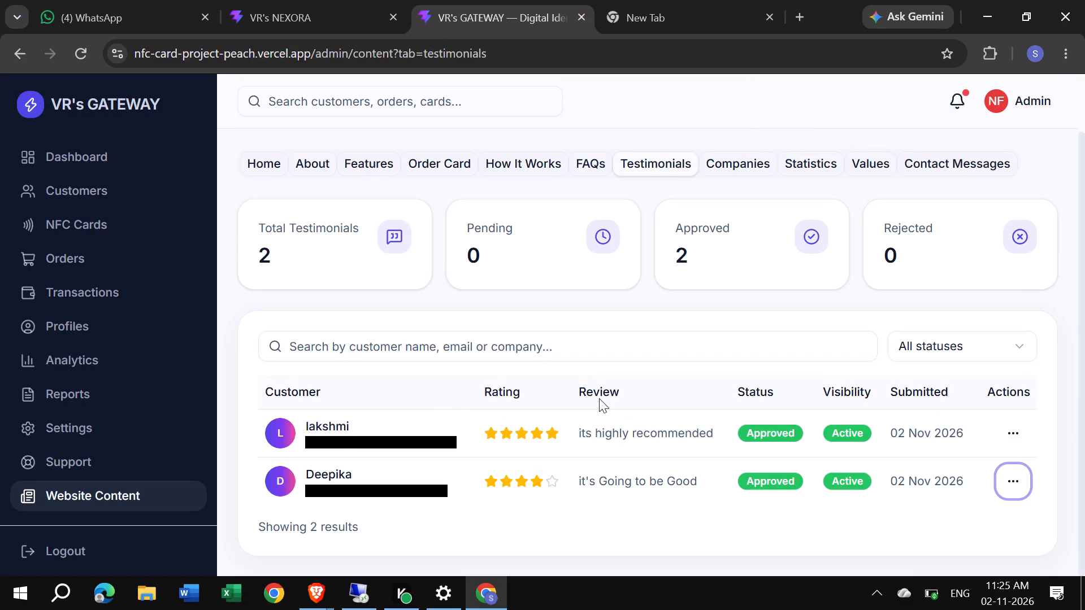
pyautogui.scroll(3, 599, 398)
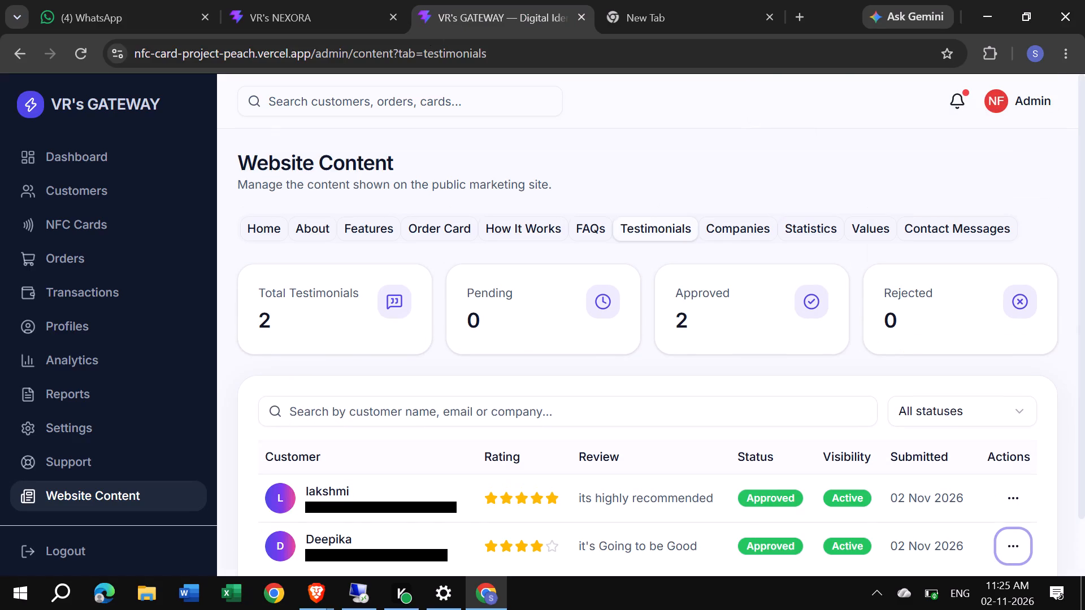
pyautogui.scroll(4, 76, 263)
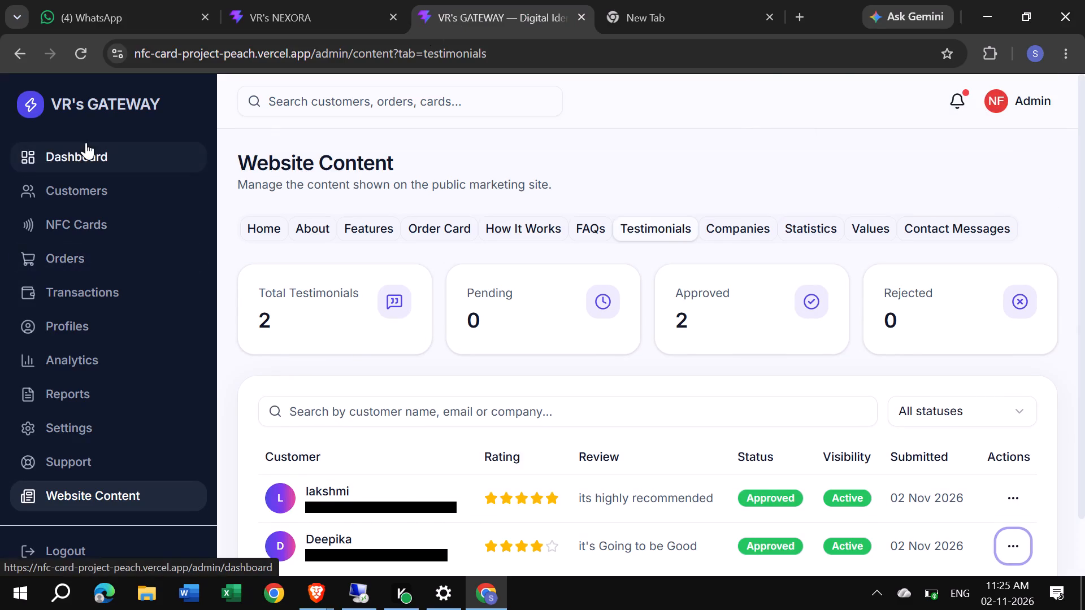
pyautogui.click(82, 146)
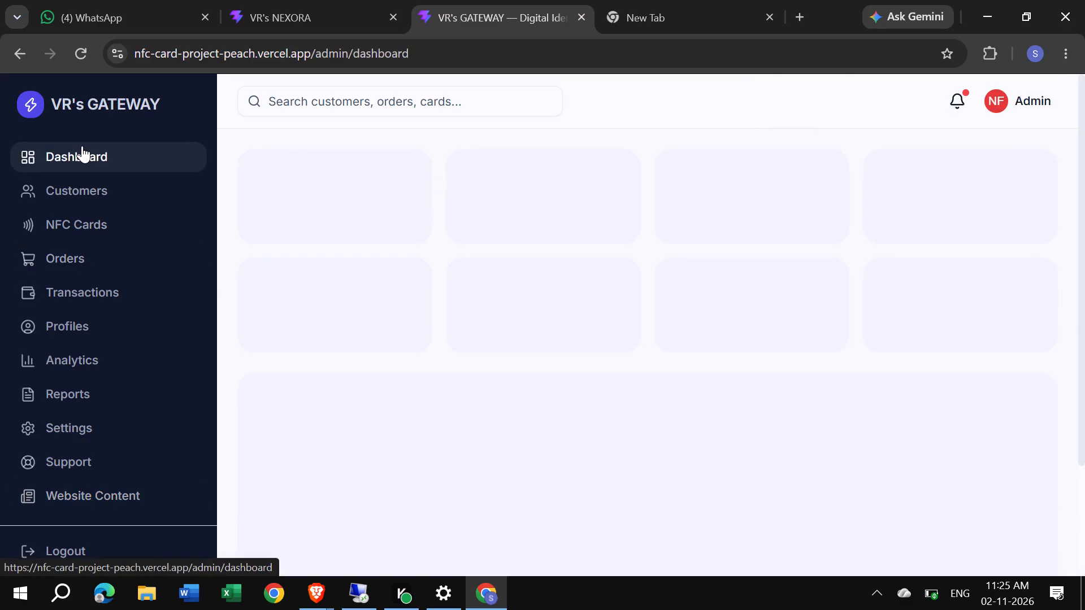